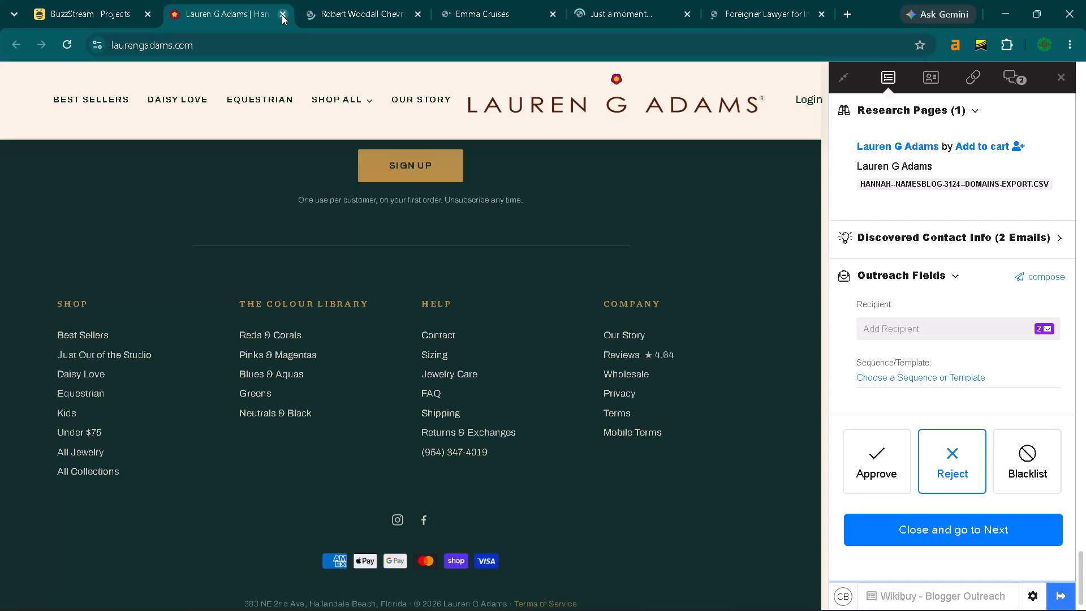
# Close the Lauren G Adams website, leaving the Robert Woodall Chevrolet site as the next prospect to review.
pyautogui.click(282, 15)
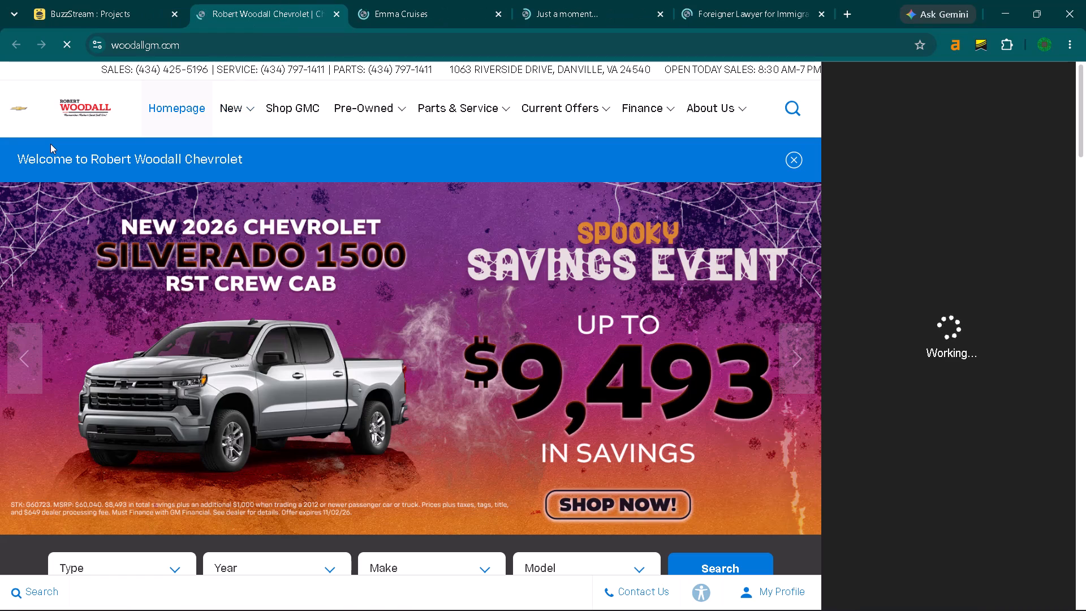
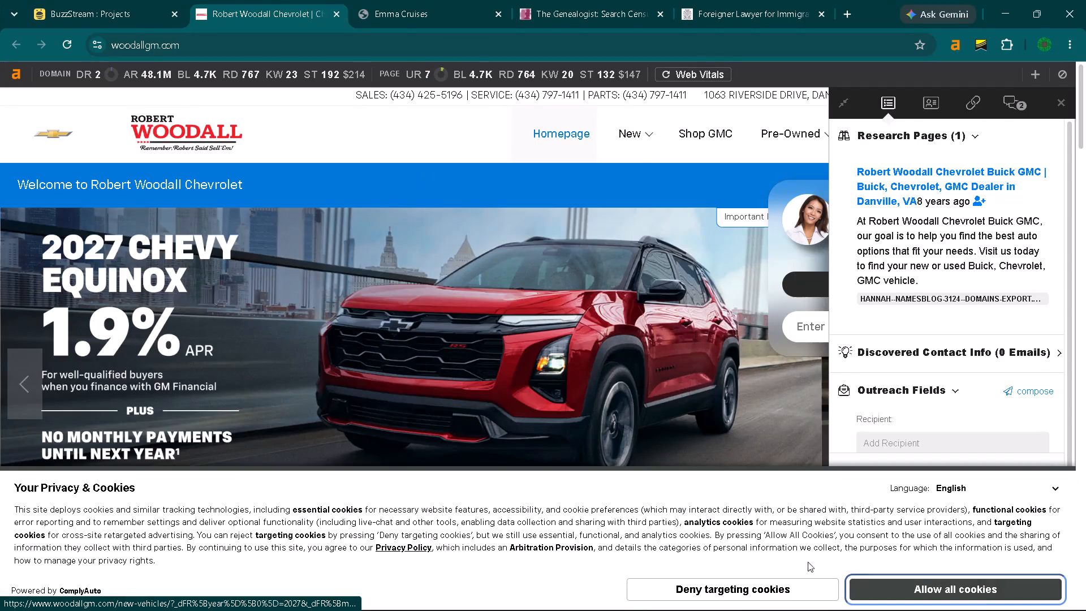
# Deny targeting cookies on the Robert Woodall Chevrolet site, reject it as a prospect and close the site.
pyautogui.click(762, 583)
pyautogui.click(962, 573)
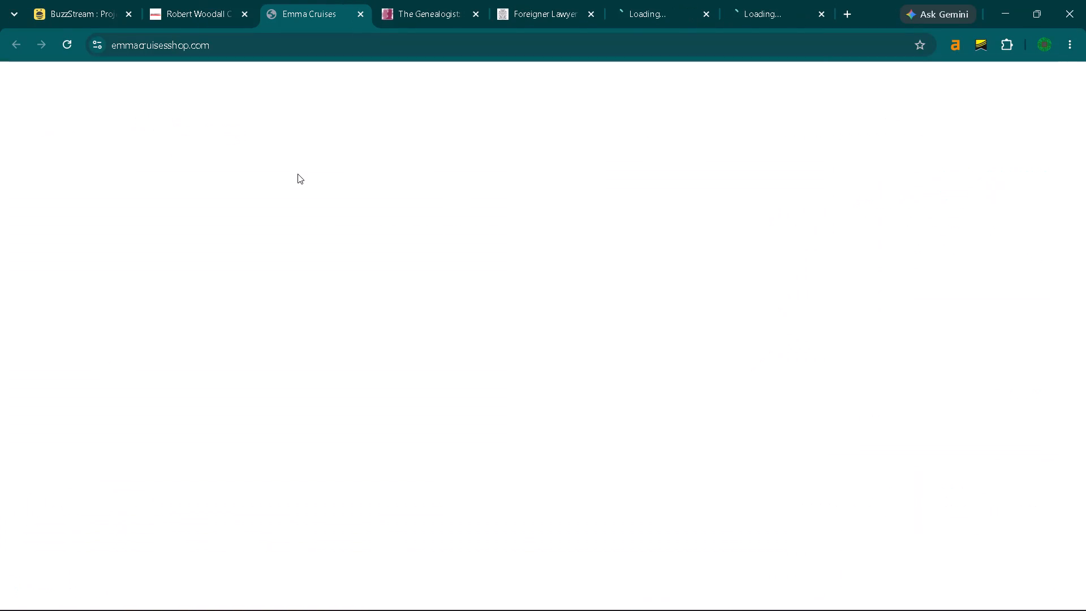
pyautogui.click(247, 12)
# Copy the Emma Cruises site address and load emmacruisesshop.com in the other browser window, replacing the American Studies page.
pyautogui.click(83, 210)
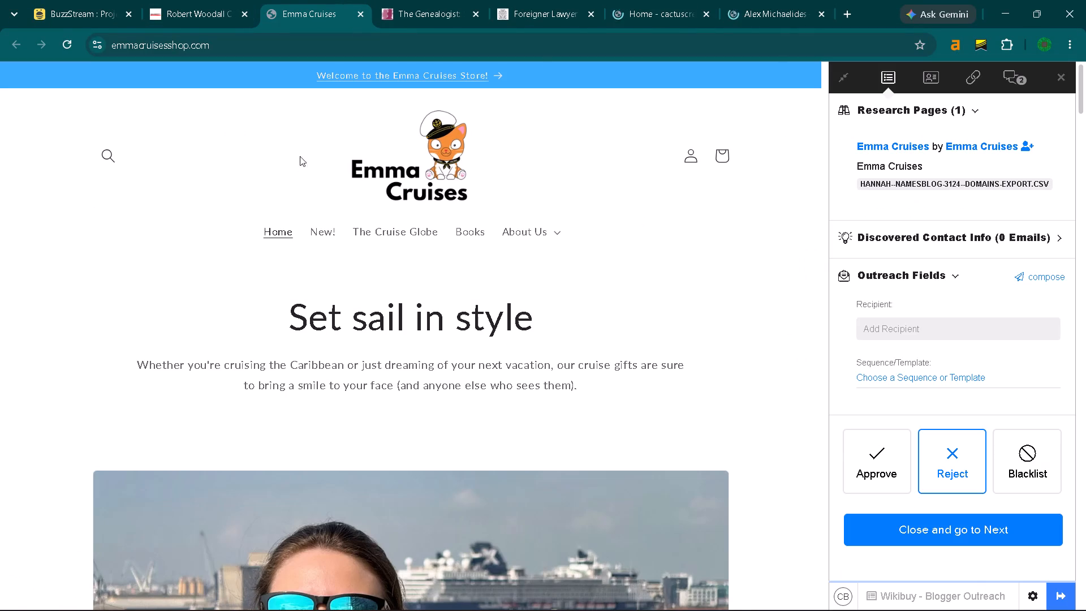
pyautogui.click(257, 43)
pyautogui.hotkey('ctrl', 'c')
pyautogui.hotkey('ctrl', 'c')
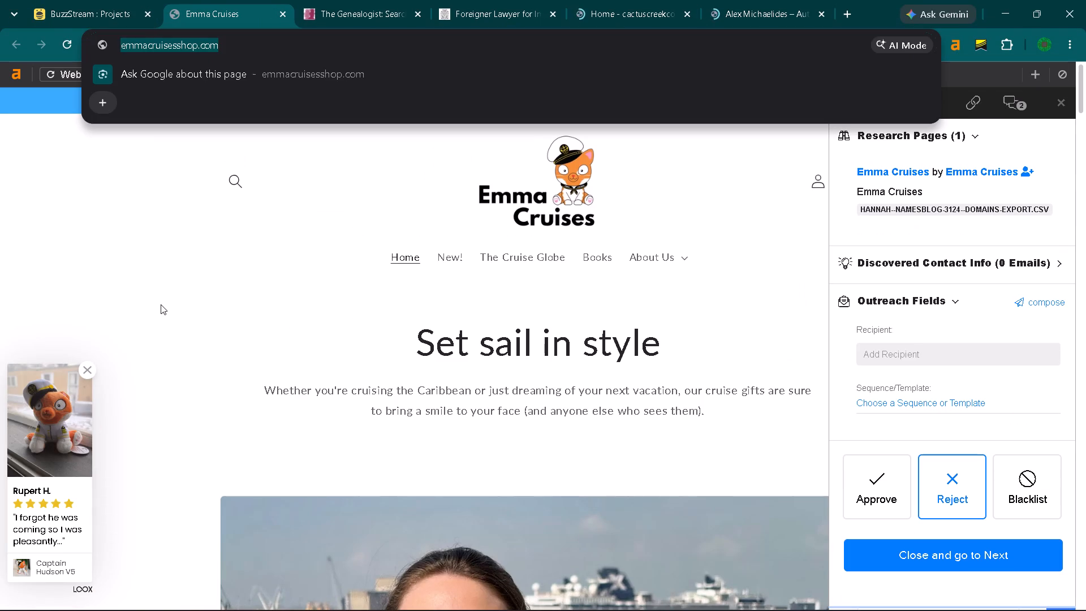
pyautogui.hotkey('ctrl', 'c')
pyautogui.keyDown('ctrl'); pyautogui.click(160, 304); pyautogui.keyUp('ctrl')
pyautogui.hotkey('alt', 'Tab')
pyautogui.click(312, 45)
pyautogui.hotkey('ctrl', 'v')
pyautogui.press('Return')
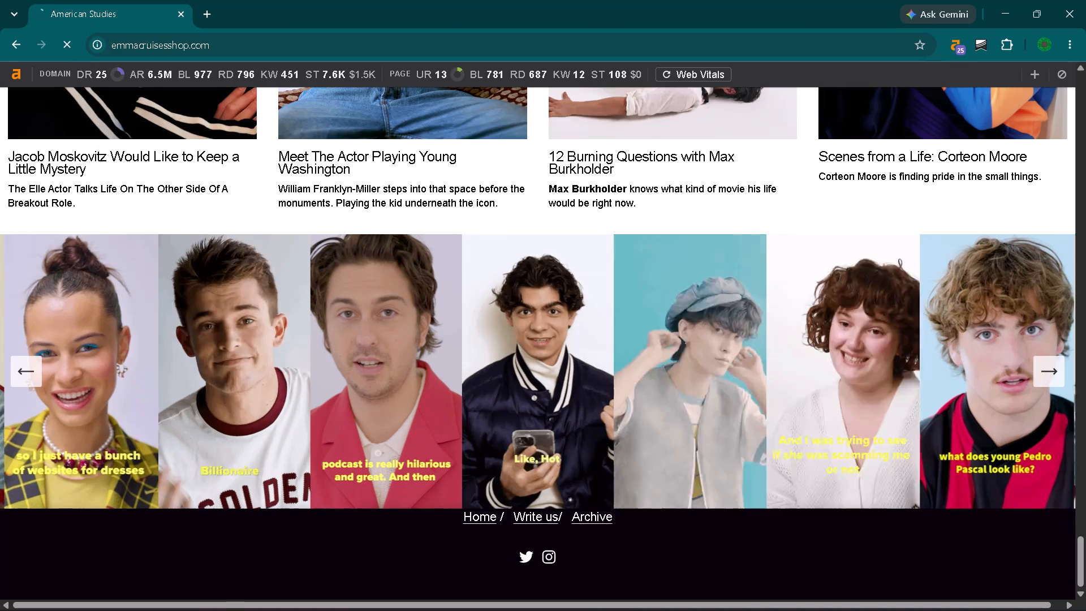
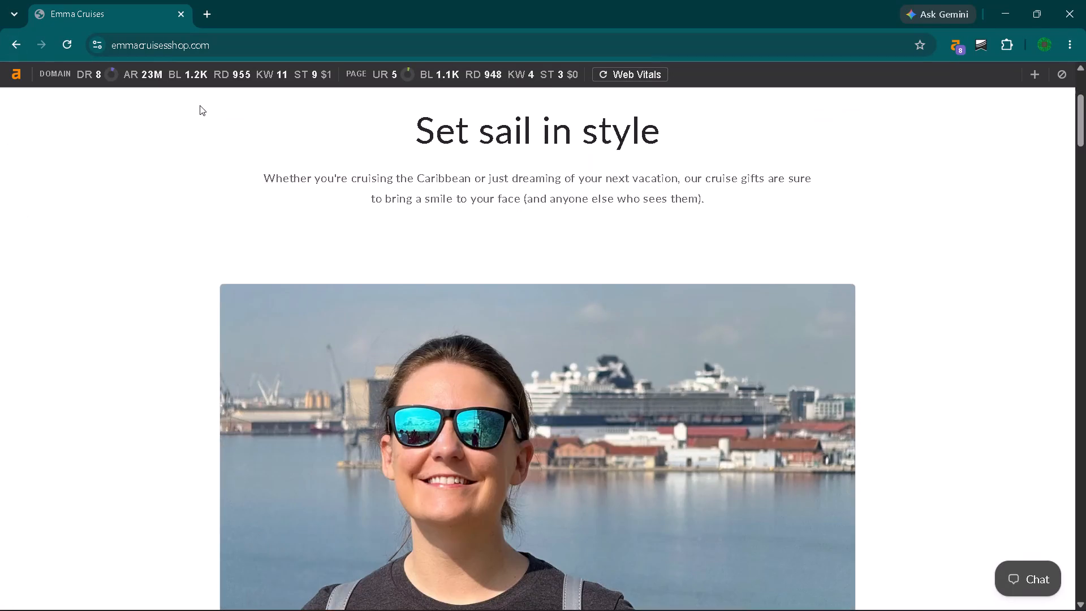
# Examine the Emma Cruises shop home page from its header and About Us options down to the footer.
pyautogui.scroll(5, 287, 190)
pyautogui.scroll(-1, 289, 188)
pyautogui.scroll(1, 289, 185)
pyautogui.click(657, 258)
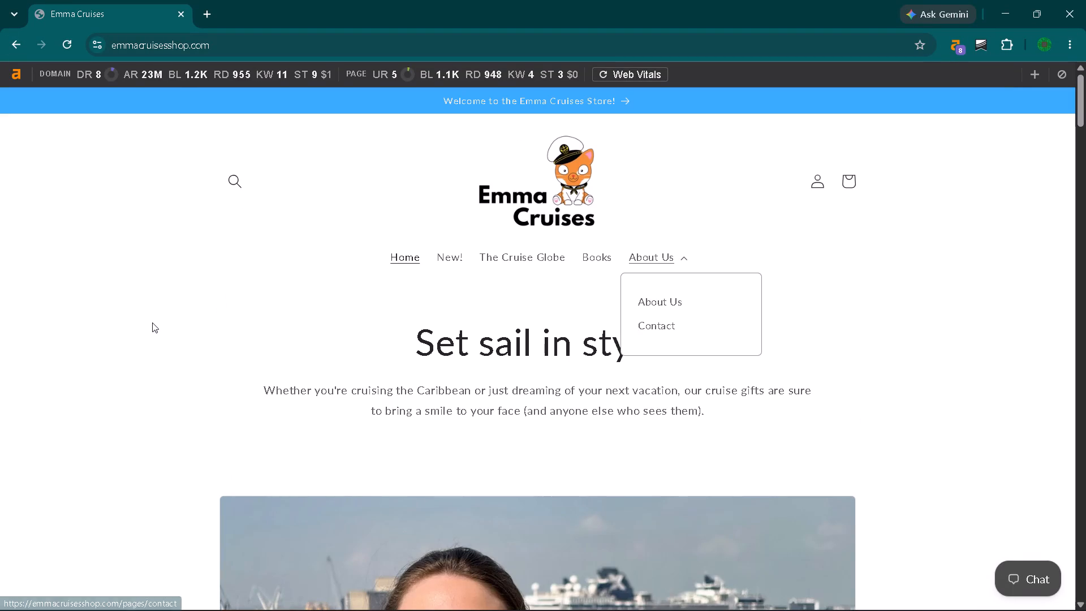
pyautogui.click(152, 322)
pyautogui.scroll(1, 538, 282)
pyautogui.scroll(-7, 567, 292)
pyautogui.scroll(1, 395, 316)
pyautogui.scroll(-3, 402, 329)
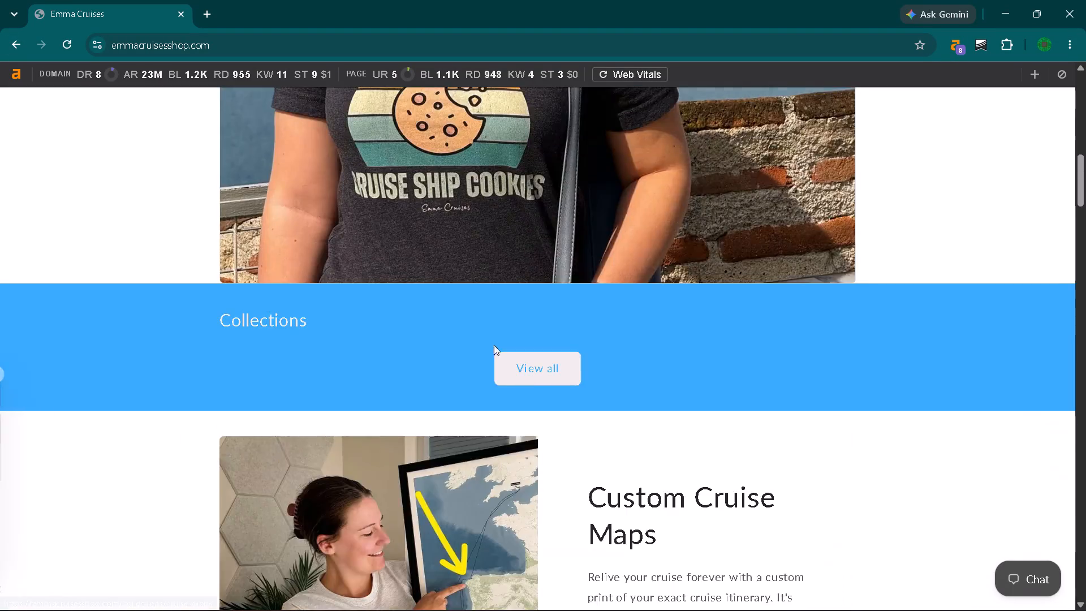
pyautogui.scroll(-4, 494, 345)
pyautogui.scroll(1, 361, 329)
pyautogui.scroll(-12, 367, 339)
pyautogui.press('space')
pyautogui.press('space')
pyautogui.press('space')
pyautogui.press('space')
pyautogui.press('space')
pyautogui.press('space')
pyautogui.press('space')
pyautogui.press('space')
pyautogui.press('space')
pyautogui.press('space')
pyautogui.press('space')
pyautogui.press('space')
pyautogui.press('space')
pyautogui.press('space')
pyautogui.press('space')
pyautogui.press('space')
pyautogui.press('space')
pyautogui.press('space')
pyautogui.press('space')
pyautogui.press('space')
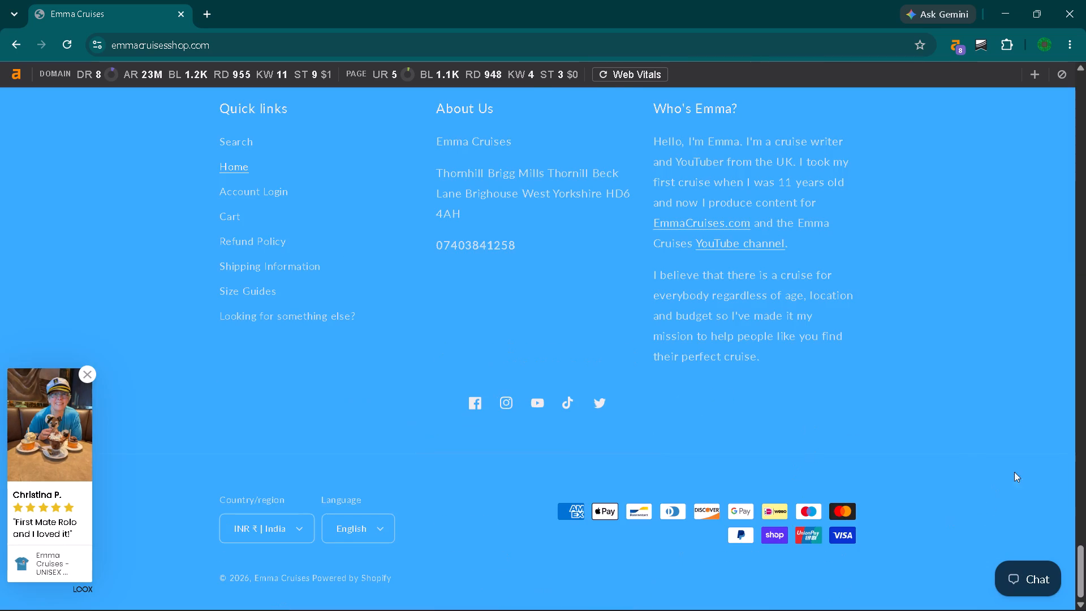
pyautogui.scroll(2, 532, 268)
pyautogui.scroll(-3, 1085, 610)
# Return to the prospect review window, reject the Emma Cruises site as a prospect and close it.
pyautogui.hotkey('alt', 'Tab')
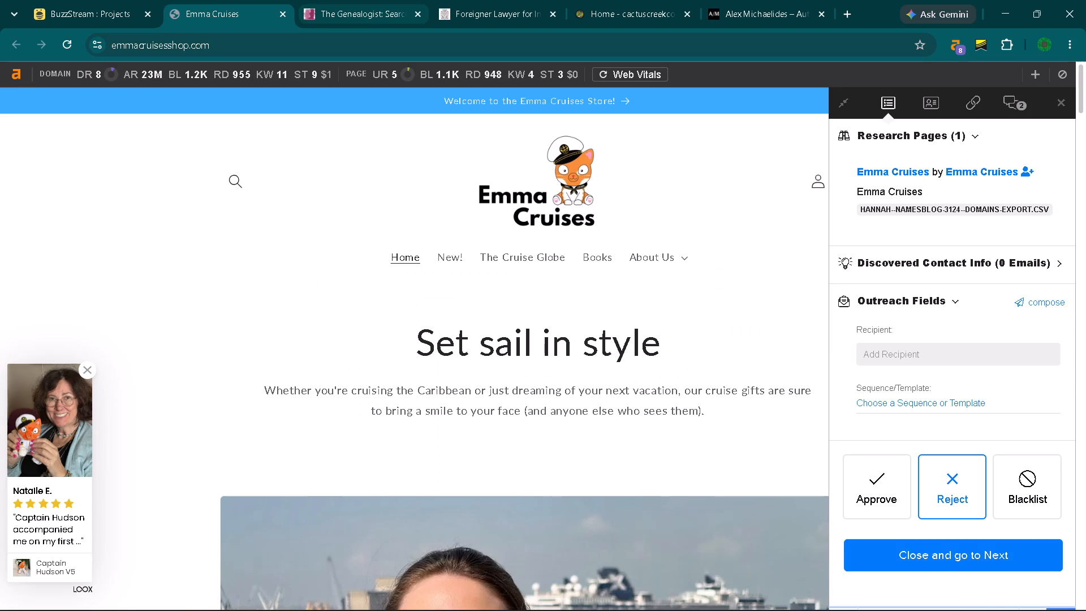
pyautogui.click(976, 560)
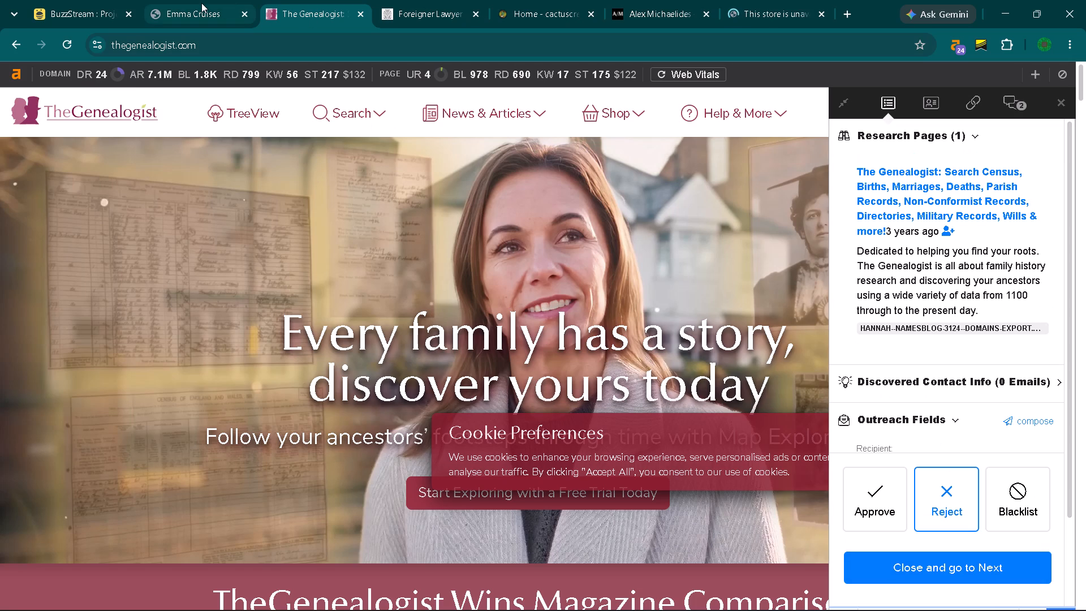
pyautogui.click(243, 12)
# Copy TheGenealogist site address and load thegenealogist.com in the other browser window, replacing the Emma Cruises page.
pyautogui.click(264, 46)
pyautogui.hotkey('ctrl', 'c')
pyautogui.hotkey('ctrl', 'c')
pyautogui.hotkey('ctrl', 'c')
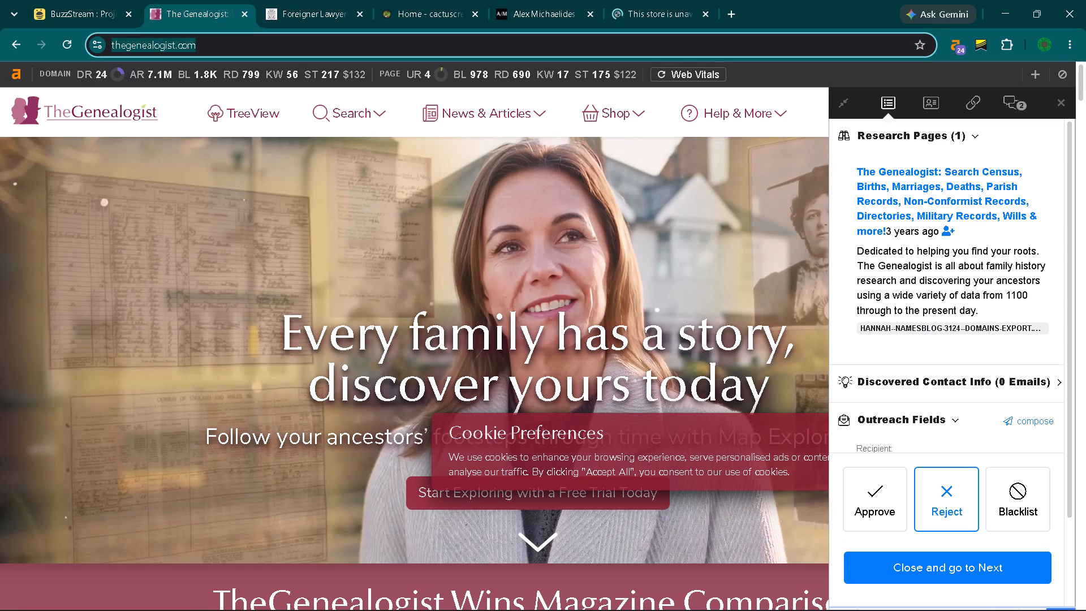
pyautogui.hotkey('alt', 'Tab')
pyautogui.click(264, 46)
pyautogui.hotkey('ctrl', 'v')
pyautogui.hotkey('ctrl', 'Return')
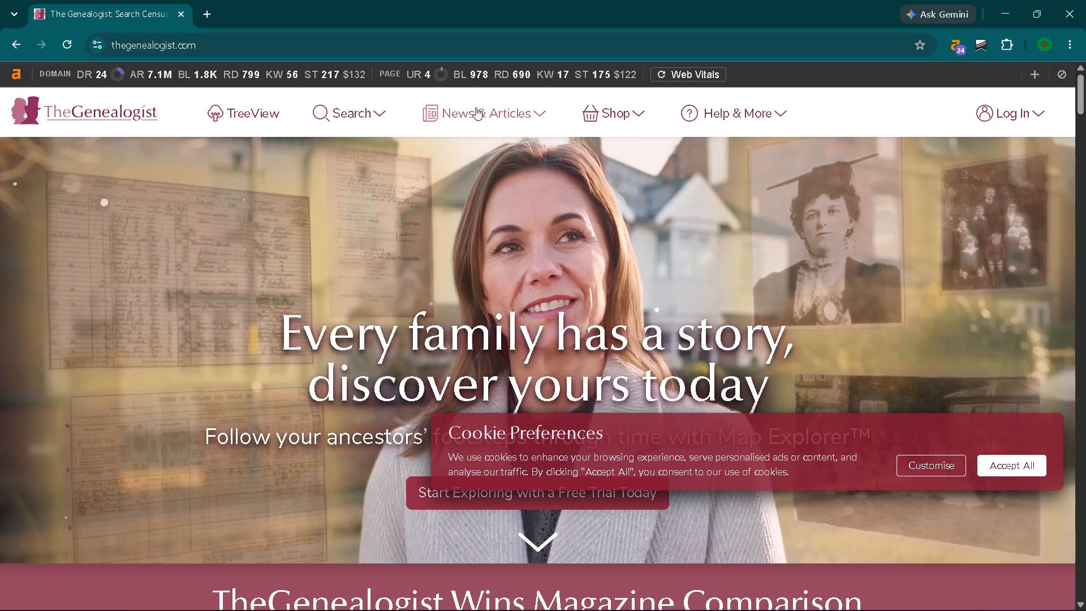
# Open TheGenealogist's Featured Articles page and check the site's Help & More options.
pyautogui.click(499, 101)
pyautogui.rightClick(484, 171)
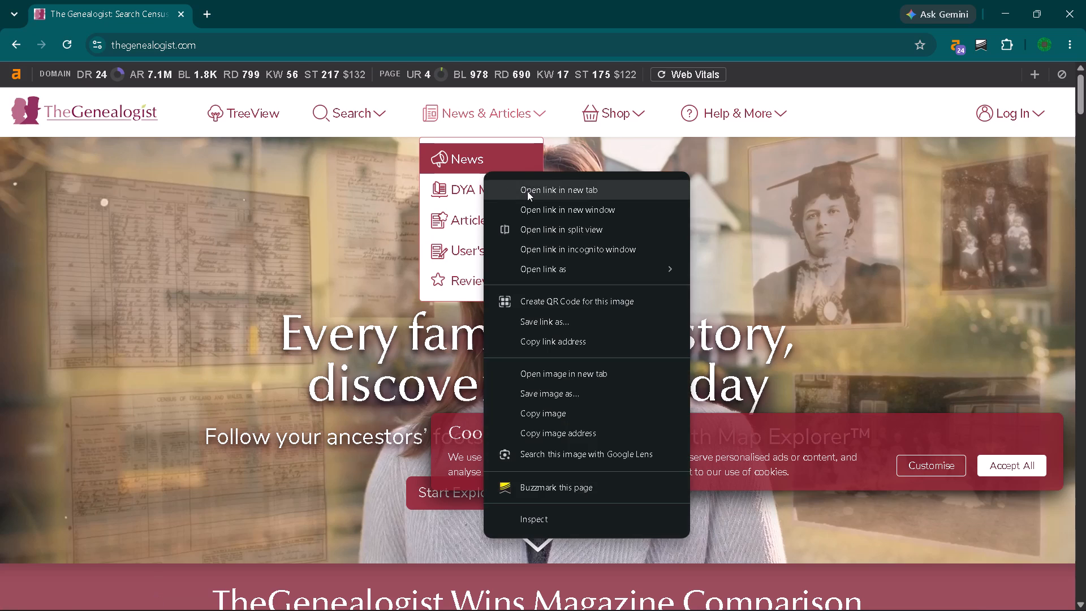
pyautogui.click(471, 220)
pyautogui.click(471, 220)
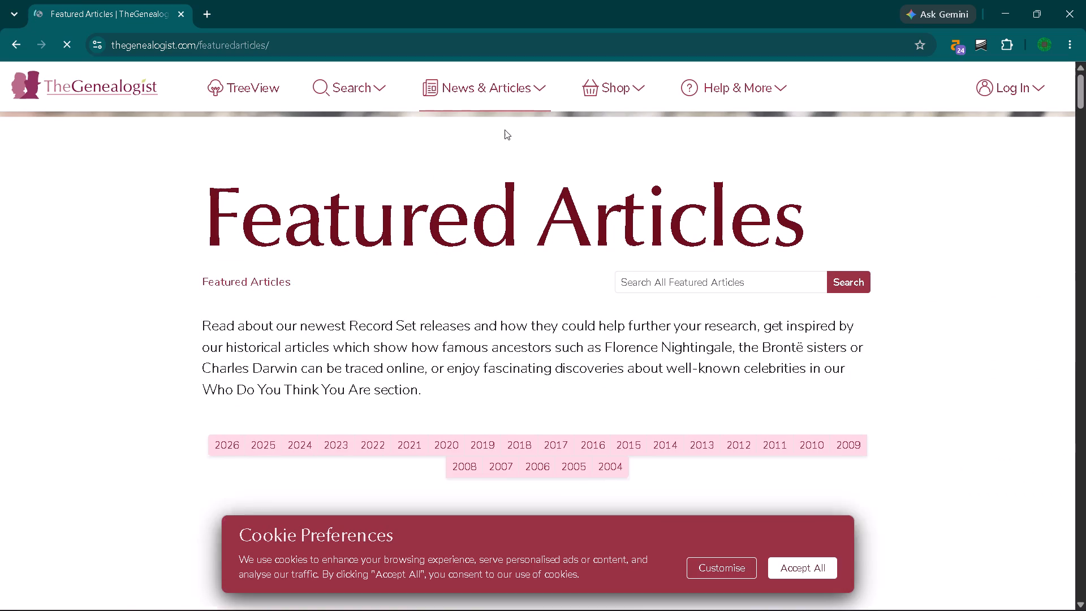
pyautogui.click(785, 109)
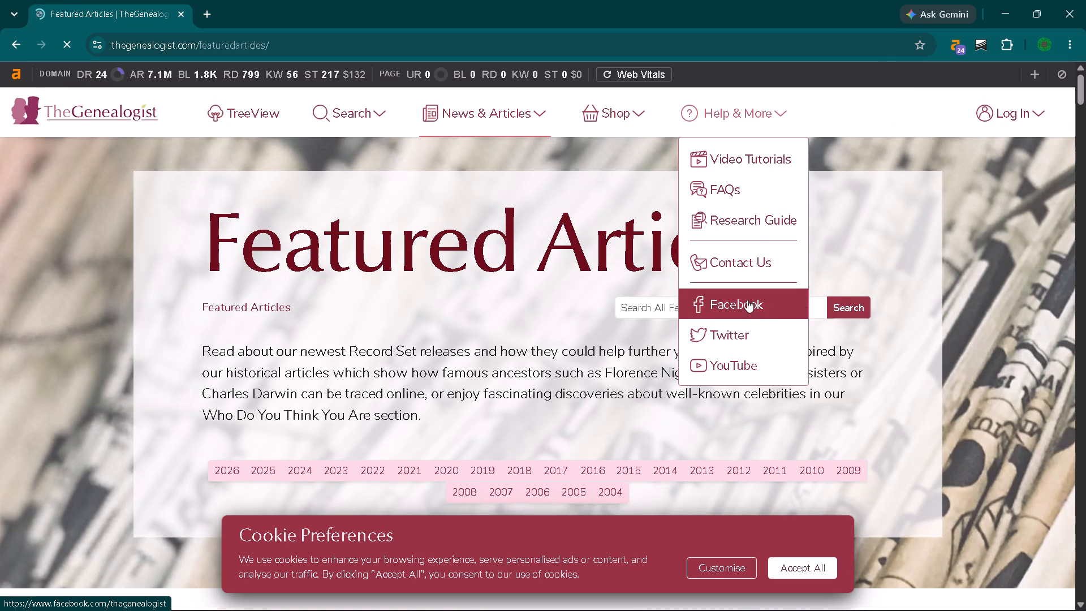
pyautogui.click(100, 328)
# Accept all cookies on TheGenealogist and open the Who Do You Think You Are? Series 23 (2026) articles.
pyautogui.scroll(-6, 381, 341)
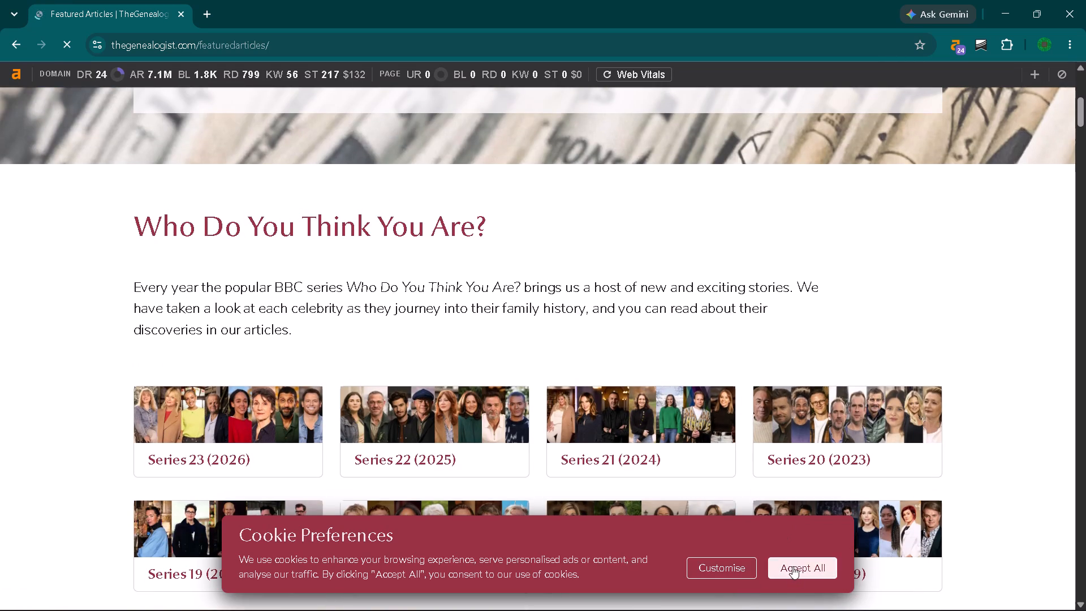
pyautogui.click(793, 566)
pyautogui.scroll(-3, 136, 299)
pyautogui.click(213, 216)
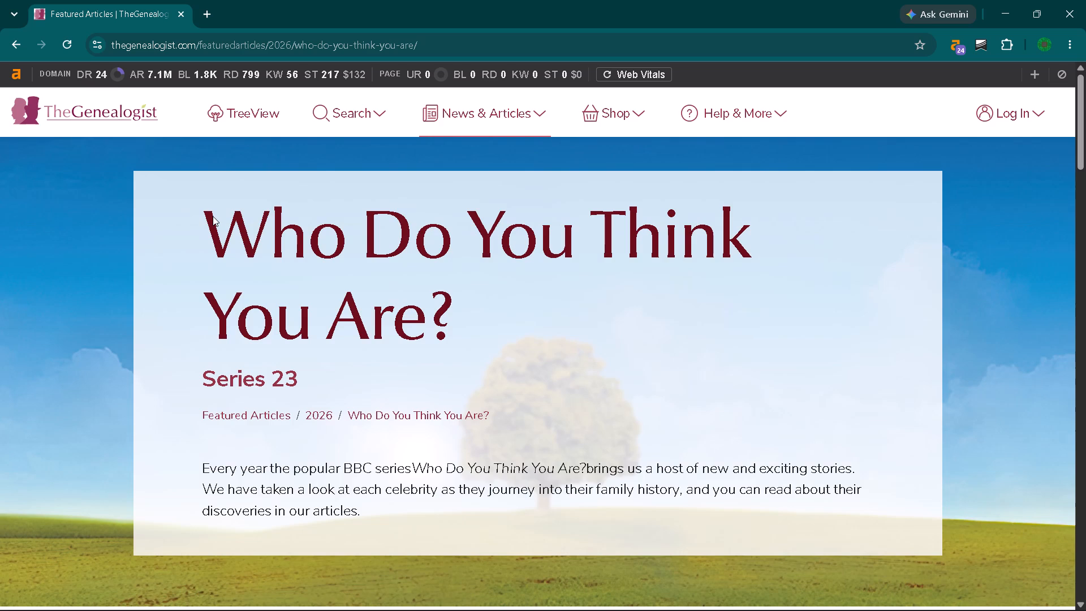
# Look through the Series 23 article summaries and the list of earlier series on TheGenealogist.
pyautogui.scroll(-4, 0, 251)
pyautogui.scroll(-2, 287, 342)
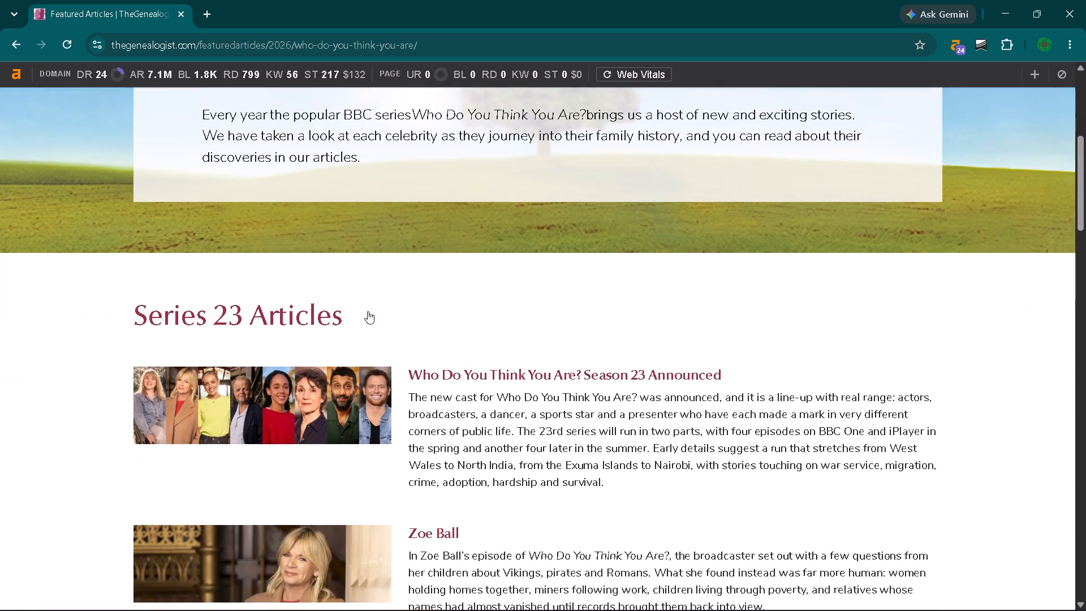
pyautogui.scroll(-10, 510, 362)
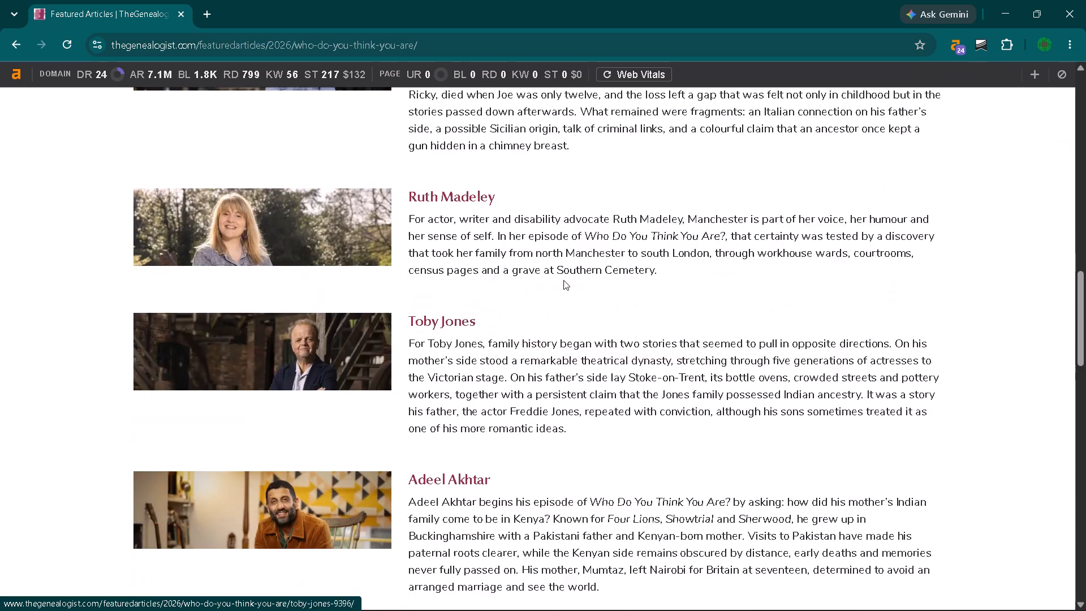
pyautogui.scroll(-15, 563, 280)
pyautogui.scroll(-6, 562, 347)
pyautogui.scroll(3, 571, 350)
pyautogui.scroll(-2, 571, 350)
pyautogui.scroll(1, 571, 350)
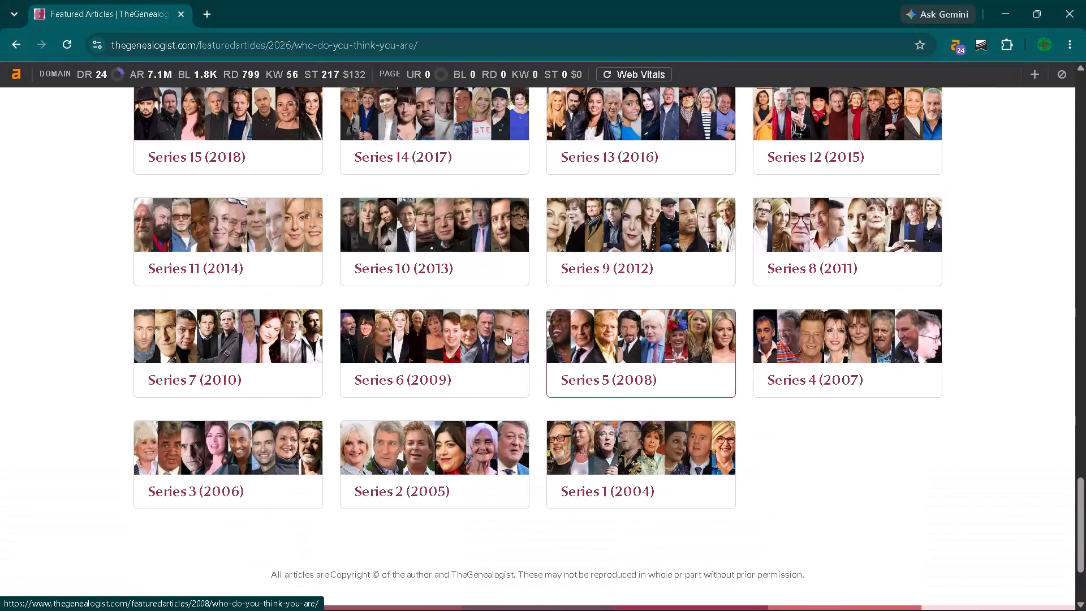
pyautogui.scroll(9, 590, 327)
pyautogui.scroll(5, 423, 320)
pyautogui.scroll(-1, 423, 320)
pyautogui.scroll(2, 456, 318)
pyautogui.scroll(-1, 456, 318)
pyautogui.scroll(8, 456, 318)
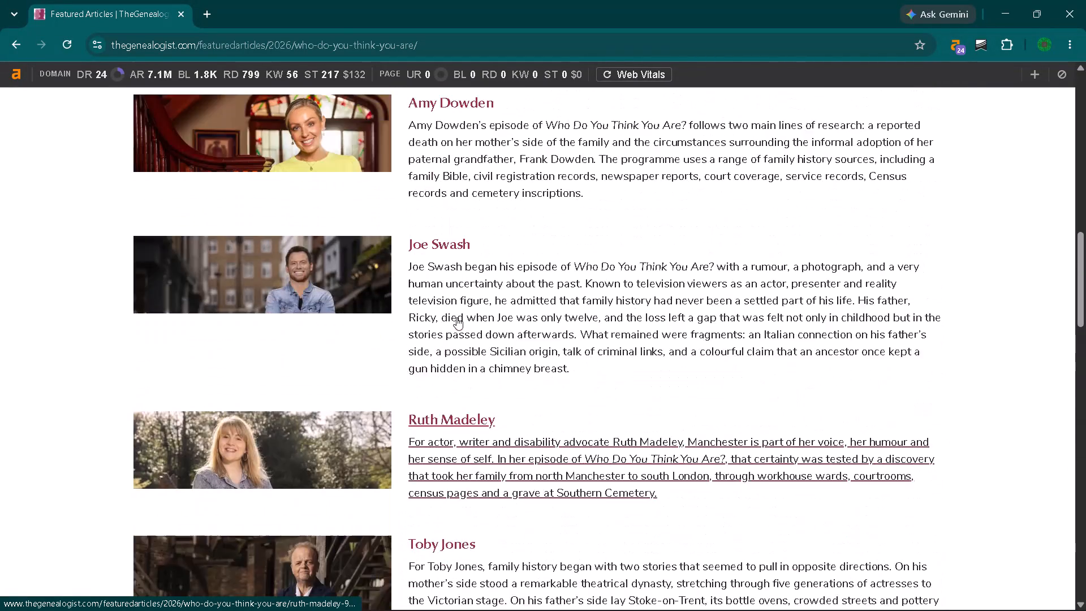
pyautogui.scroll(11, 456, 317)
pyautogui.scroll(4, 456, 386)
# Return to the prospect review window, reject TheGenealogist as a prospect and close its site.
pyautogui.hotkey('alt', 'Tab')
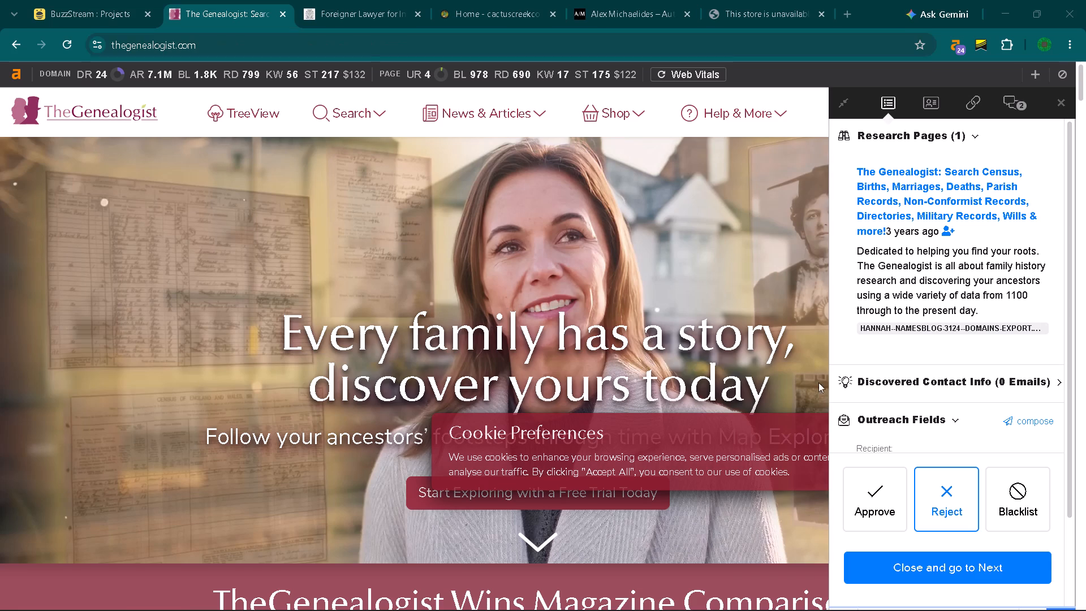
pyautogui.click(909, 574)
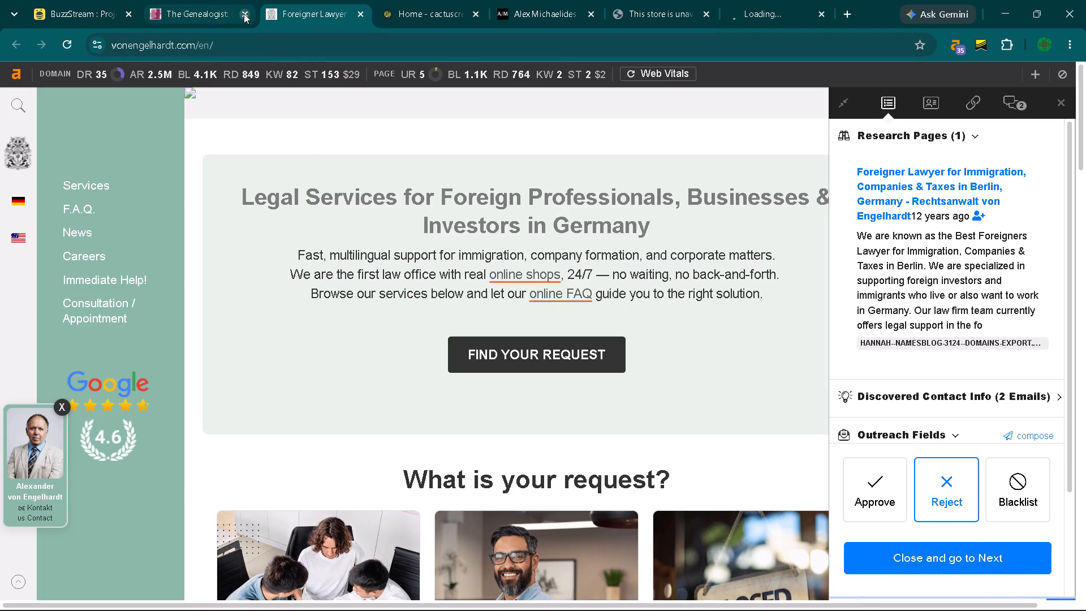
pyautogui.click(248, 14)
# Copy the Berlin immigration law firm's address and load vonengelhardt.com/en/ in the other browser window, replacing TheGenealogist page.
pyautogui.click(283, 50)
pyautogui.hotkey('ctrl', 'c')
pyautogui.hotkey('ctrl', 'c')
pyautogui.hotkey('ctrl', 'c')
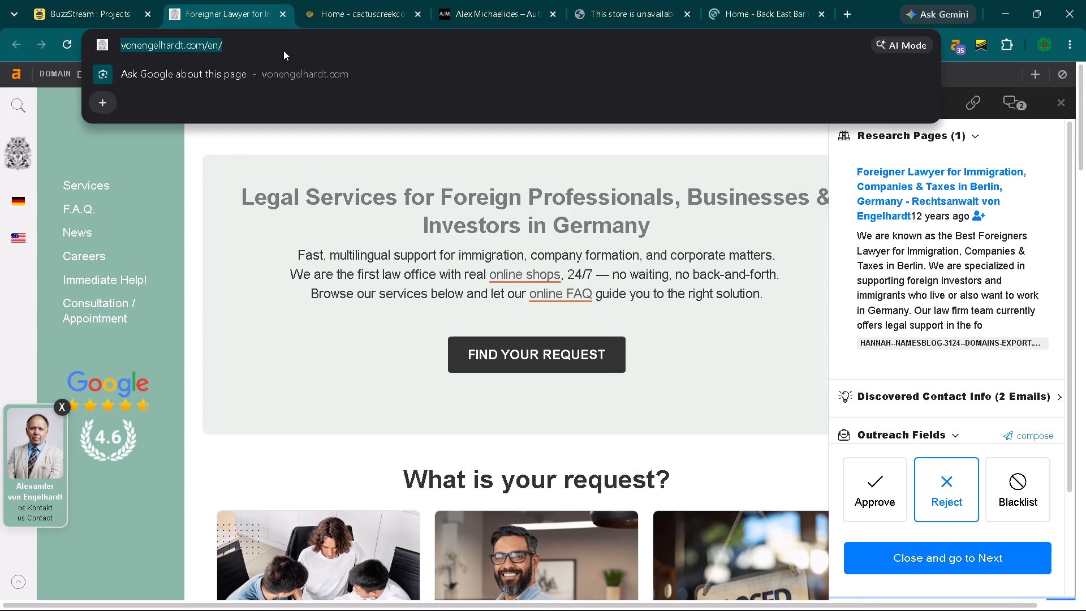
pyautogui.hotkey('alt', 'Tab')
pyautogui.click(283, 50)
pyautogui.hotkey('ctrl', 'v')
pyautogui.press('Return')
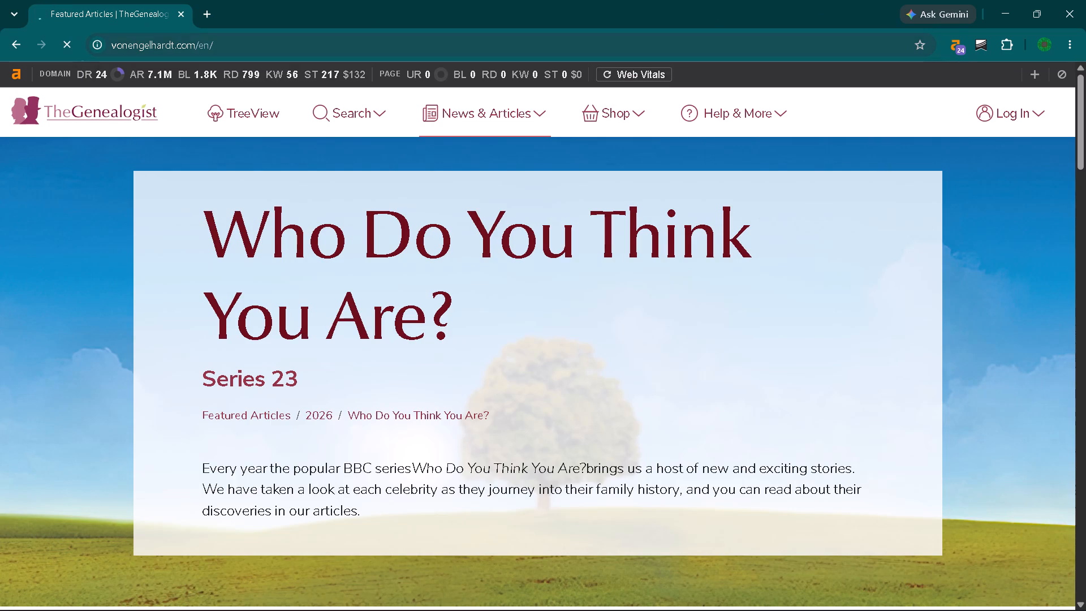
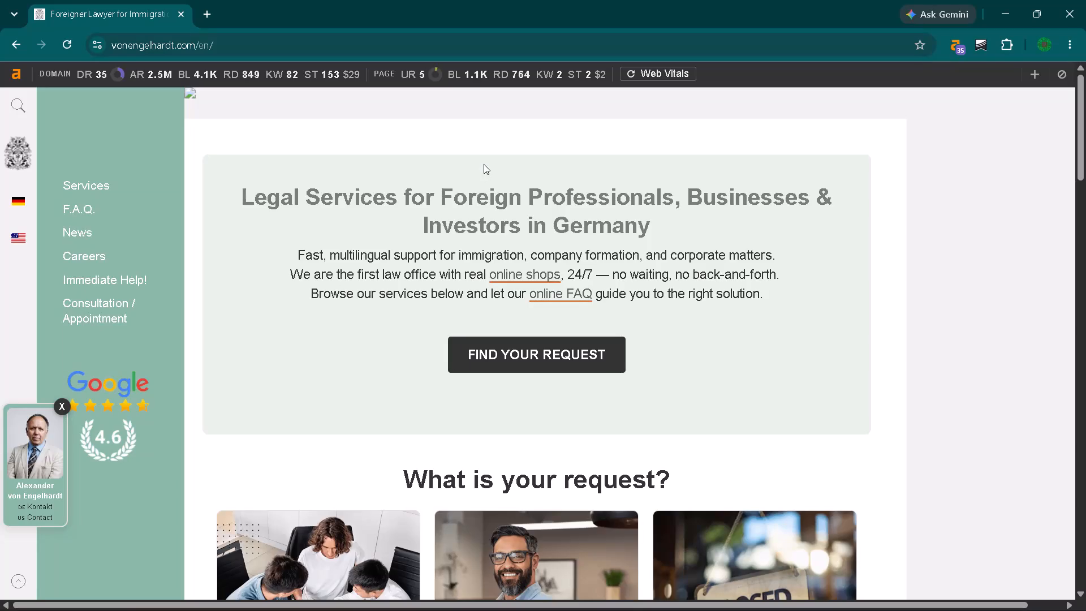
# Open the Berlin law firm's News page in a separate tab and look through its home page down to the footer.
pyautogui.keyDown('ctrl'); pyautogui.click(72, 231); pyautogui.keyUp('ctrl')
pyautogui.scroll(-8, 344, 245)
pyautogui.scroll(1, 309, 273)
pyautogui.scroll(-1, 318, 279)
pyautogui.scroll(2, 338, 281)
pyautogui.scroll(-2, 433, 281)
pyautogui.scroll(1, 356, 280)
pyautogui.scroll(-2, 382, 303)
pyautogui.scroll(2, 452, 313)
pyautogui.scroll(-10, 505, 311)
pyautogui.scroll(1, 448, 329)
pyautogui.scroll(-14, 454, 340)
pyautogui.scroll(1, 398, 341)
pyautogui.scroll(-12, 407, 347)
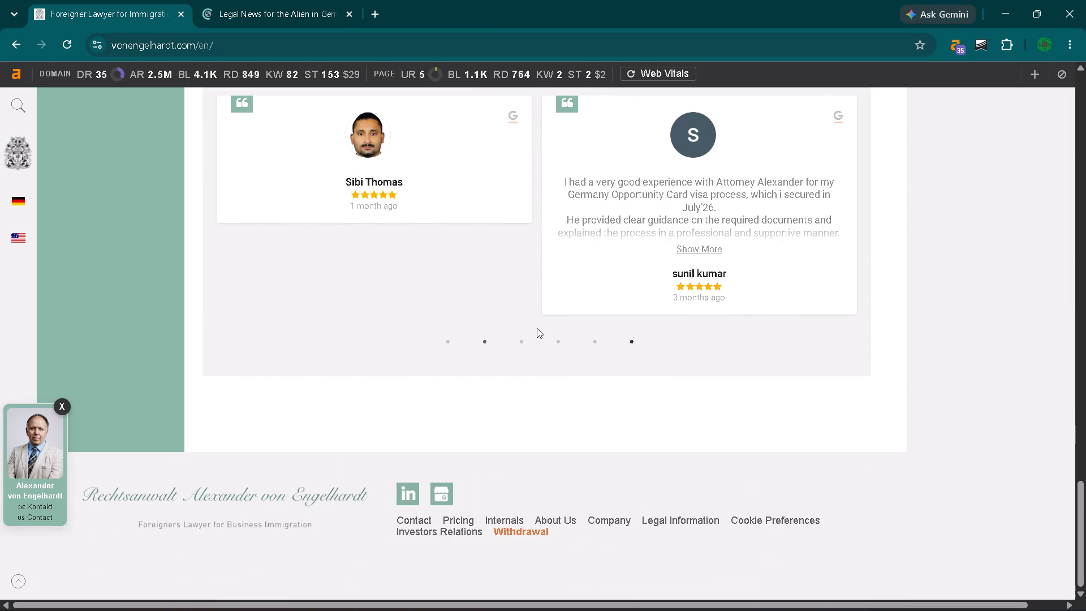
# Look over the law firm's legal news page and close its tab.
pyautogui.hotkey('ctrl', 'Tab')
pyautogui.scroll(-8, 317, 177)
pyautogui.hotkey('ctrl', 'w')
# Return to the prospect review window, move on from the law firm with Reject selected, and close its site.
pyautogui.hotkey('alt', 'Tab')
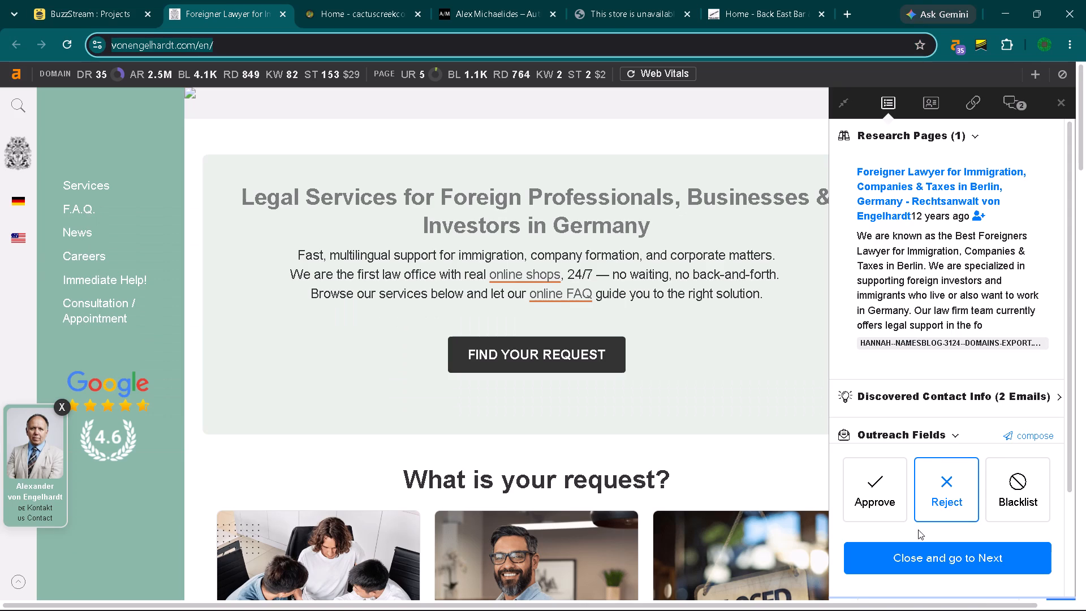
pyautogui.click(929, 557)
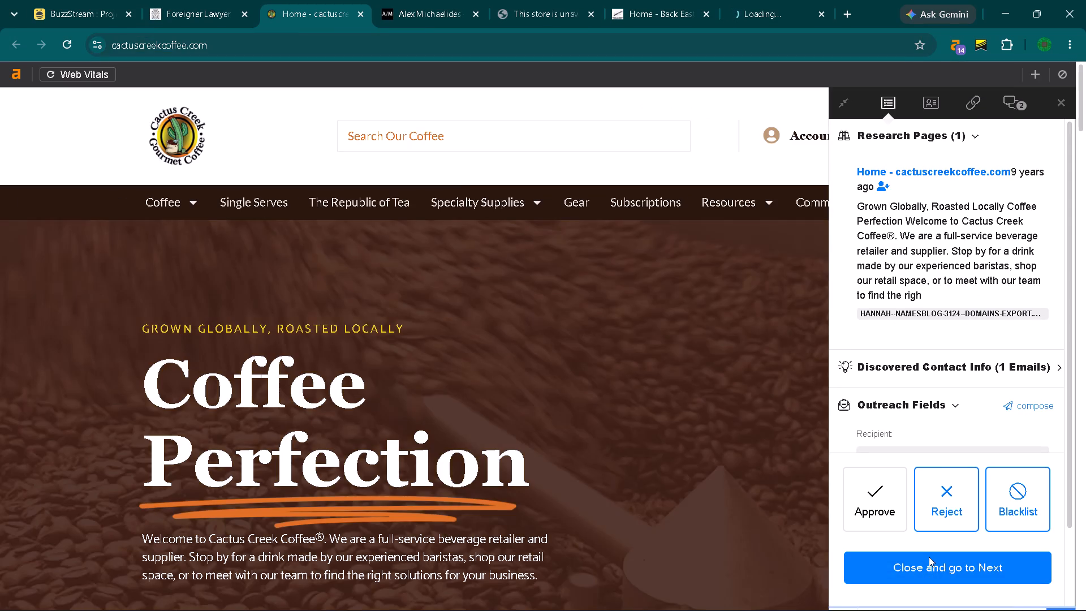
pyautogui.click(249, 12)
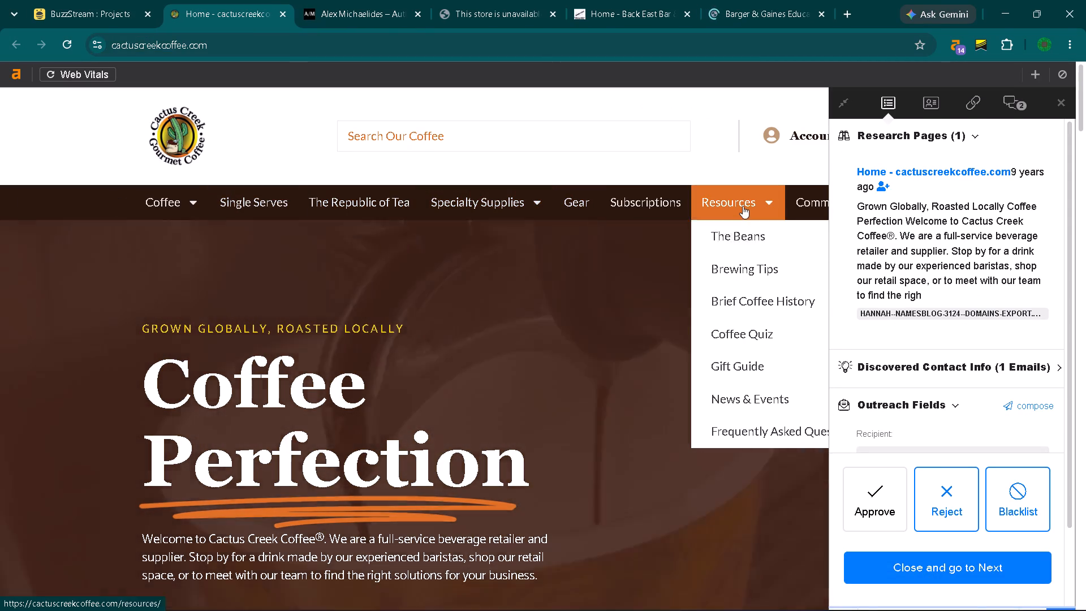
# Copy the Cactus Creek Coffee address and load cactuscreekcoffee.com in the other browser window, replacing the law firm's page.
pyautogui.click(290, 37)
pyautogui.hotkey('ctrl', 'c')
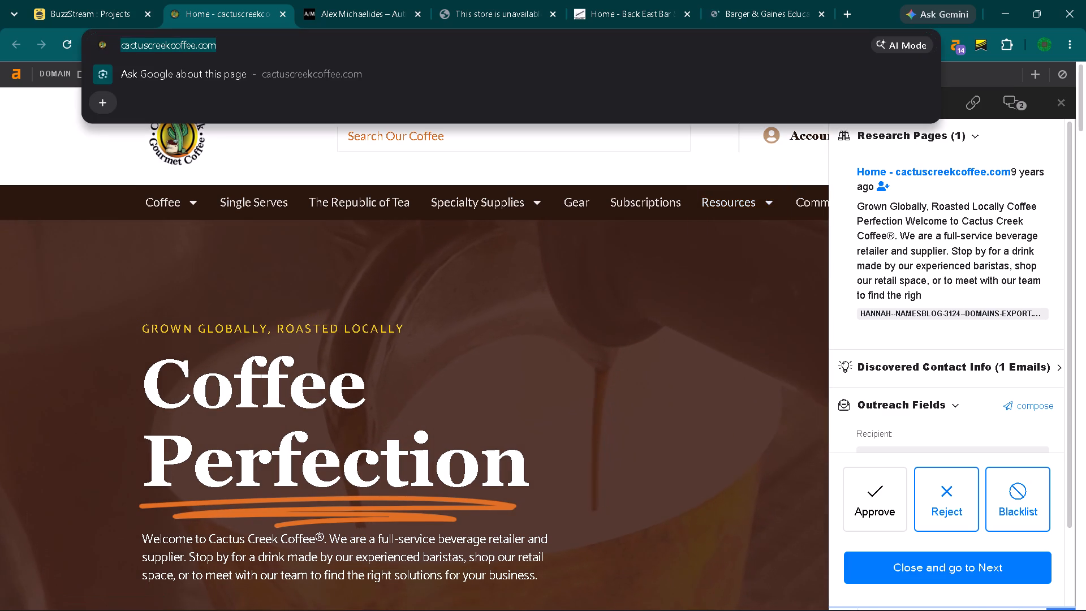
pyautogui.hotkey('ctrl', 'c')
pyautogui.hotkey('ctrl', 'c')
pyautogui.hotkey('alt', 'Tab')
pyautogui.click(280, 49)
pyautogui.hotkey('ctrl', 'v')
pyautogui.press('Return')
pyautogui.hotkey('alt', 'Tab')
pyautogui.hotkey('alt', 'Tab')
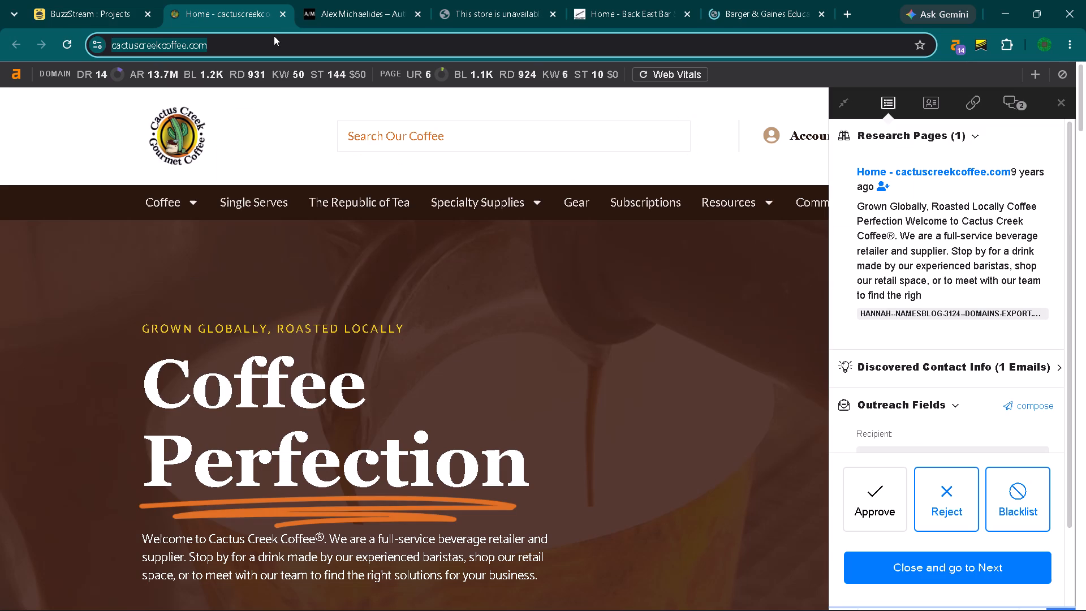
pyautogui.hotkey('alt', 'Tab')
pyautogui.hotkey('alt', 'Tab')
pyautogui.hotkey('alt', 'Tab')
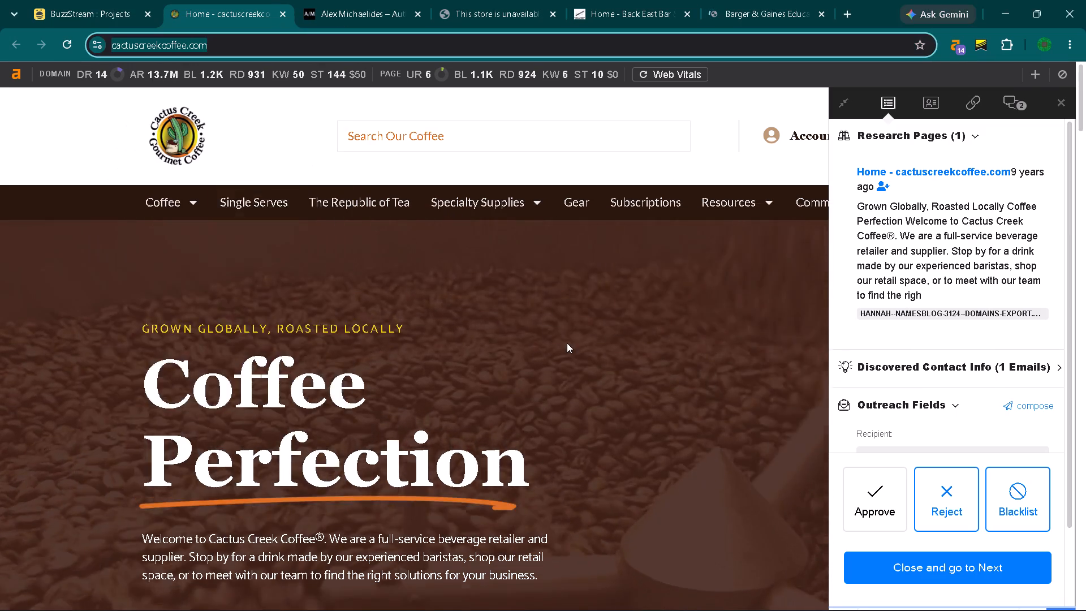
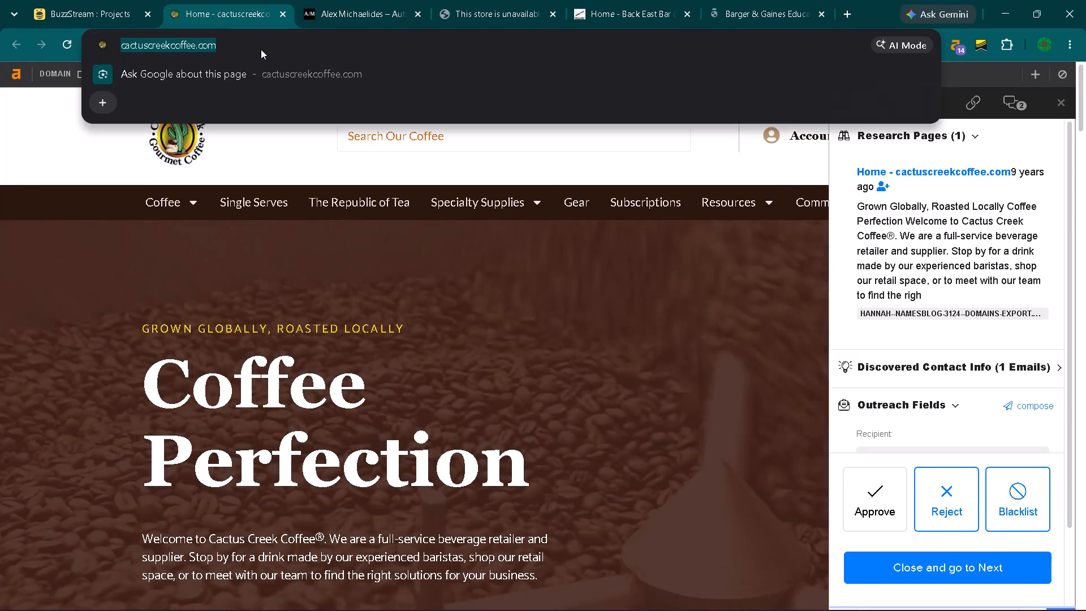
# Copy the Cactus Creek Coffee address again and reload cactuscreekcoffee.com in the other browser window.
pyautogui.hotkey('ctrl', 'c')
pyautogui.hotkey('ctrl', 'c')
pyautogui.hotkey('ctrl', 'c')
pyautogui.hotkey('alt', 'Tab')
pyautogui.click(261, 49)
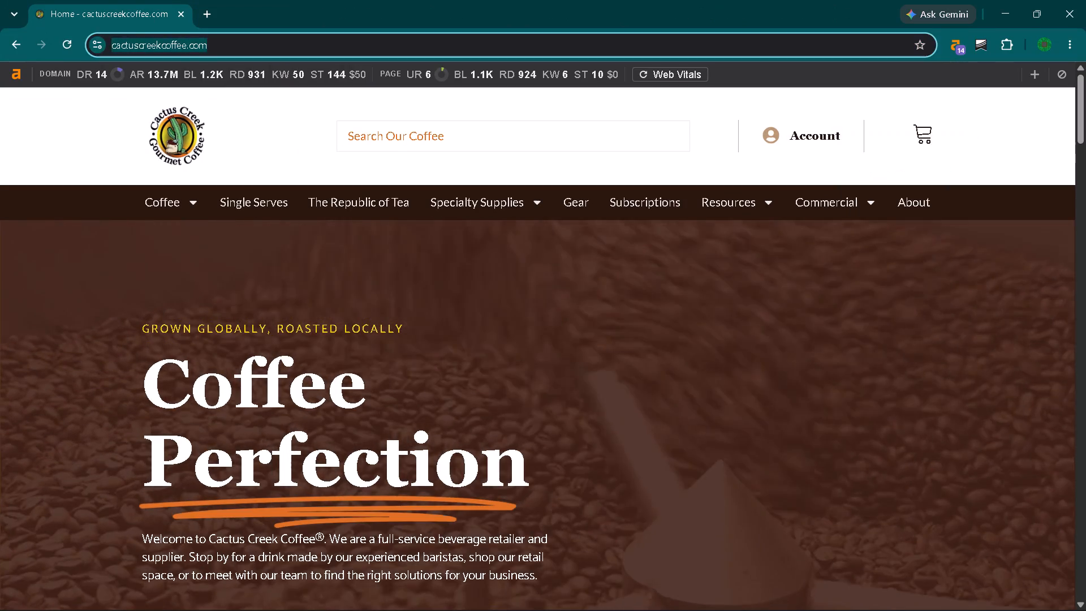
pyautogui.hotkey('ctrl', 'v')
pyautogui.press('Return')
pyautogui.hotkey('alt', 'Tab')
pyautogui.hotkey('alt', 'Tab')
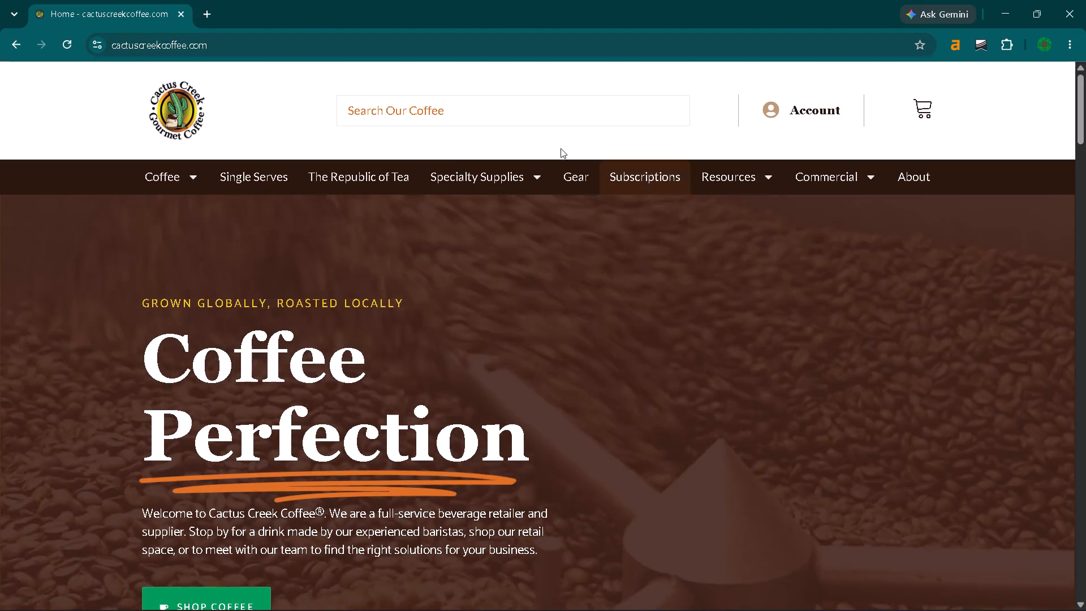
# Open Cactus Creek Coffee's Resources page in a separate tab and switch to it.
pyautogui.keyDown('ctrl'); pyautogui.click(744, 179); pyautogui.keyUp('ctrl')
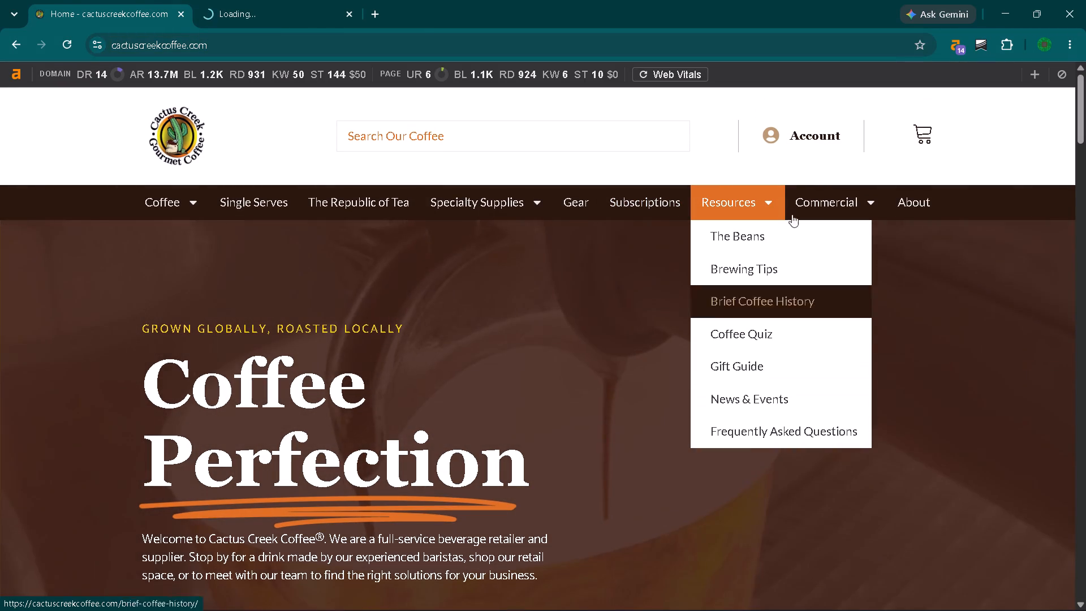
pyautogui.hotkey('ctrl', 'Tab')
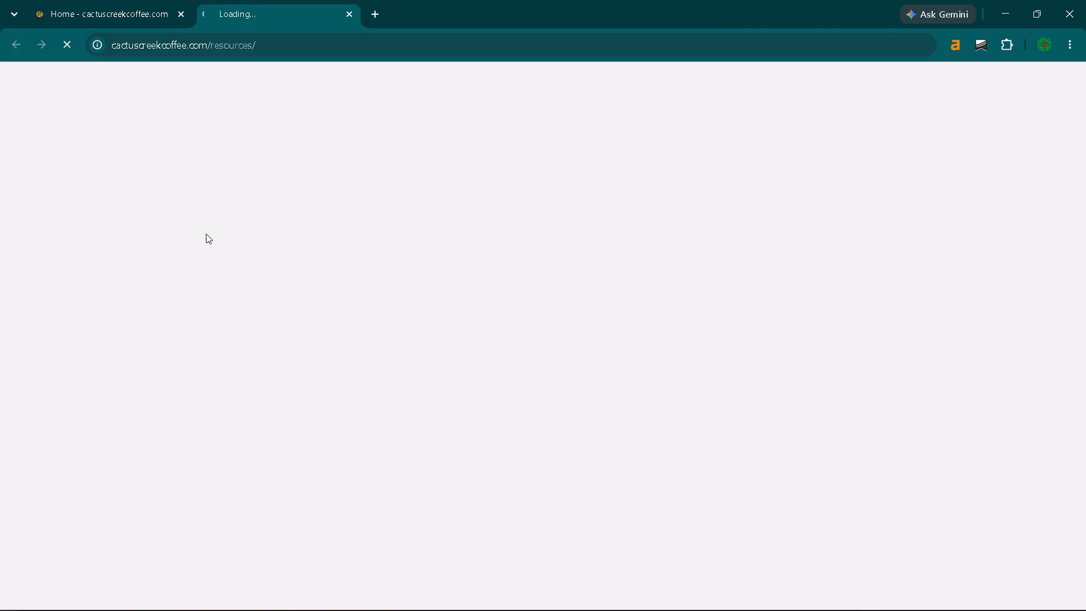
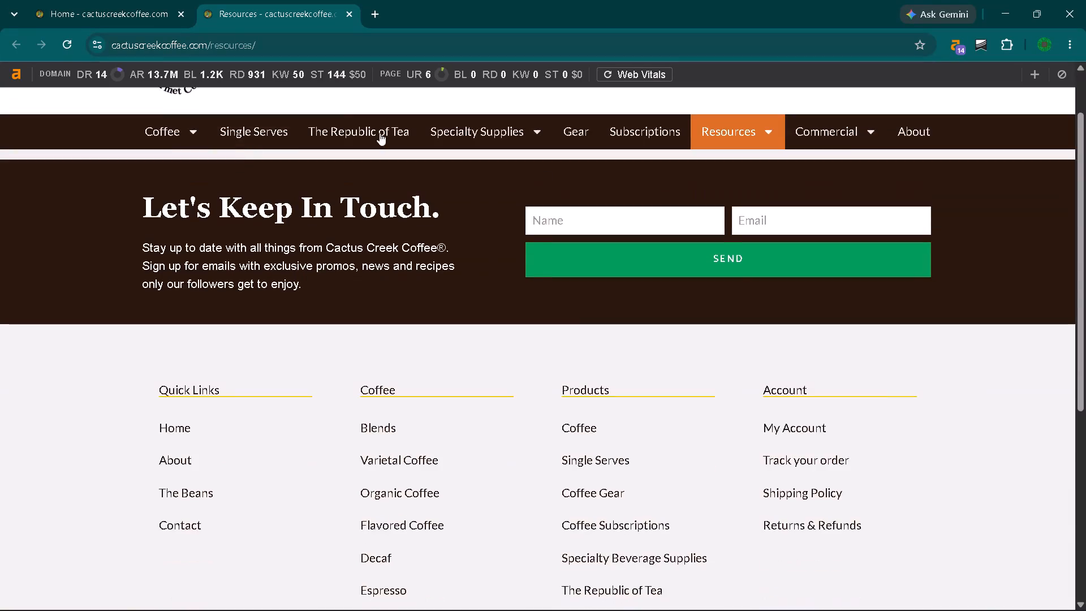
# Look over the Cactus Creek Coffee Resources page and open its Brewing Tips page in a separate tab.
pyautogui.scroll(3, 314, 269)
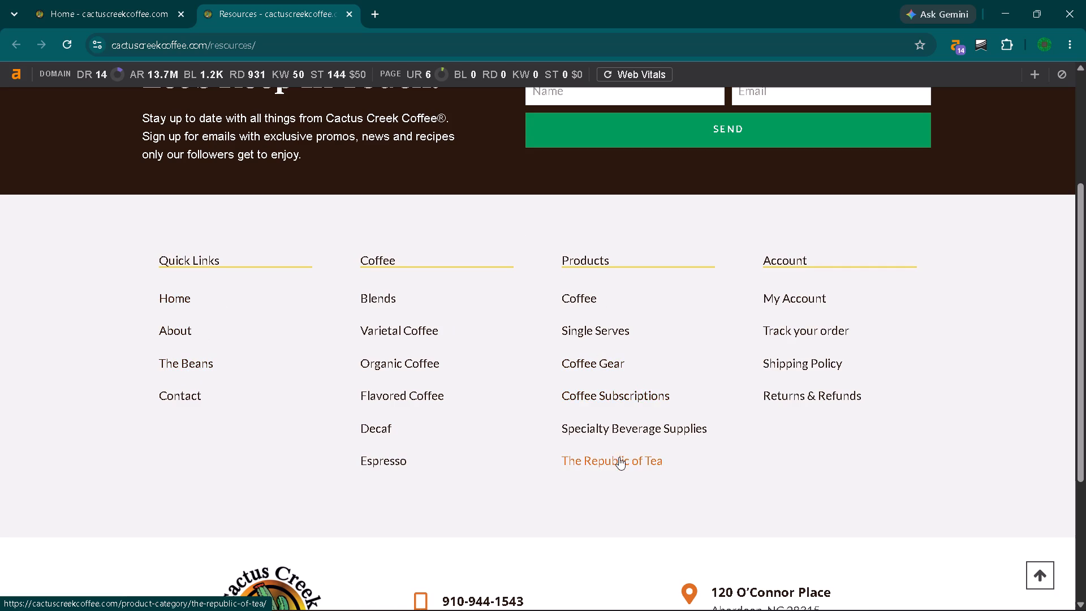
pyautogui.scroll(8, 605, 378)
pyautogui.scroll(-1, 411, 231)
pyautogui.scroll(7, 411, 231)
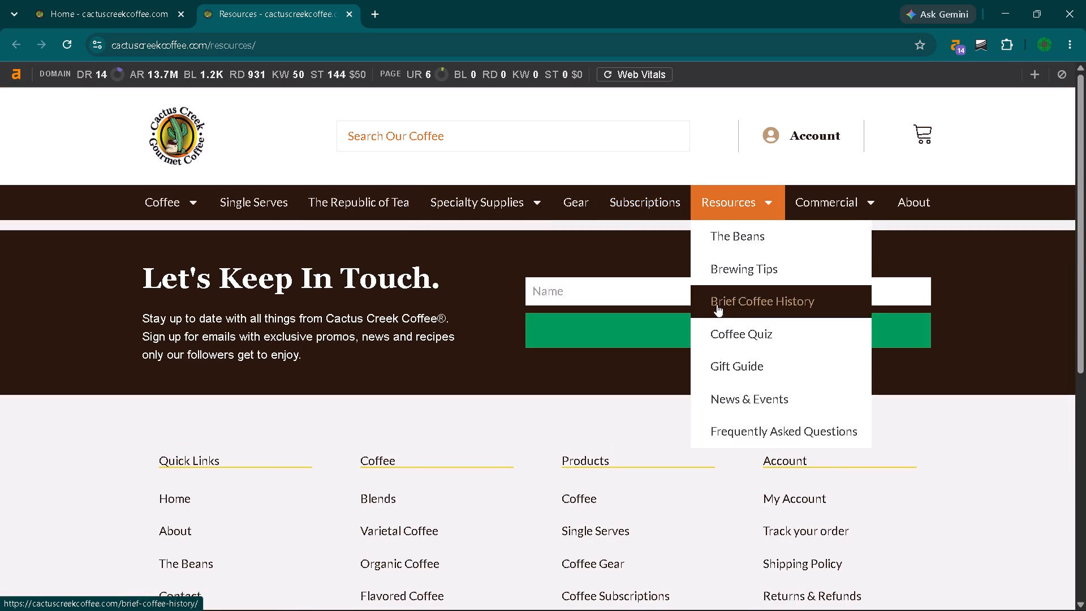
pyautogui.keyDown('ctrl'); pyautogui.click(726, 277); pyautogui.keyUp('ctrl')
pyautogui.hotkey('ctrl', 'Tab')
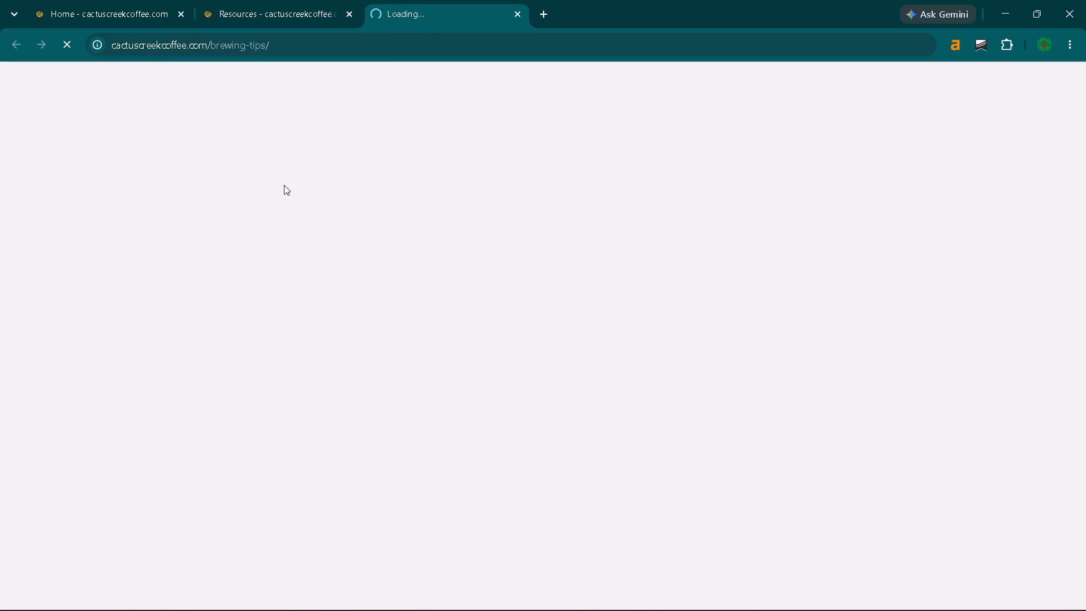
# Close the extra Cactus Creek Coffee tabs, finish that prospect as rejected in BuzzStream, move to the next one and close its tab.
pyautogui.hotkey('ctrl', 'w')
pyautogui.hotkey('ctrl', 'w')
pyautogui.hotkey('alt', 'Tab')
pyautogui.click(911, 565)
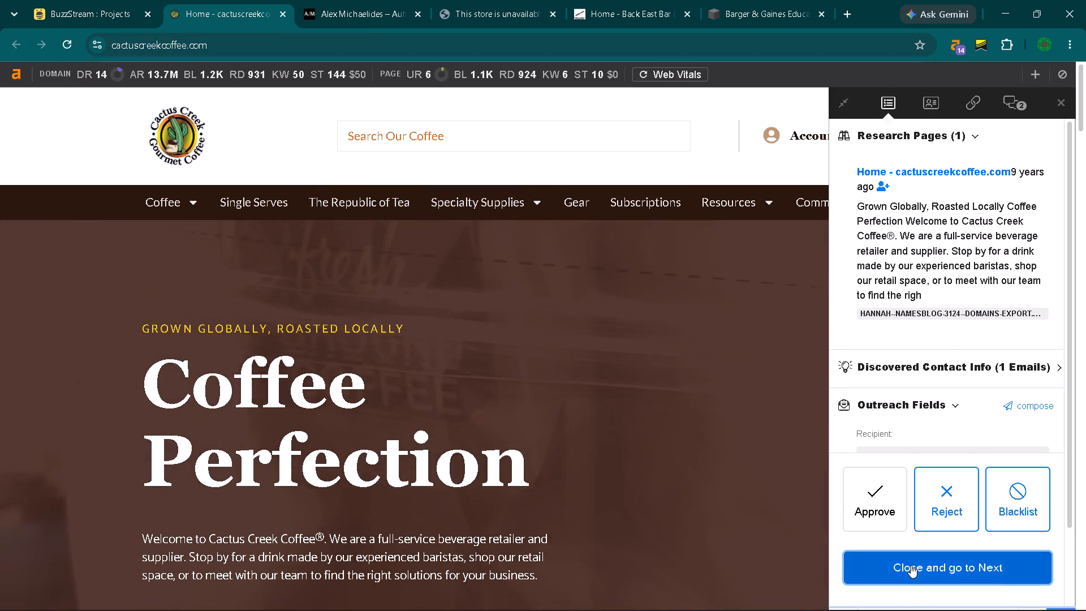
pyautogui.click(247, 17)
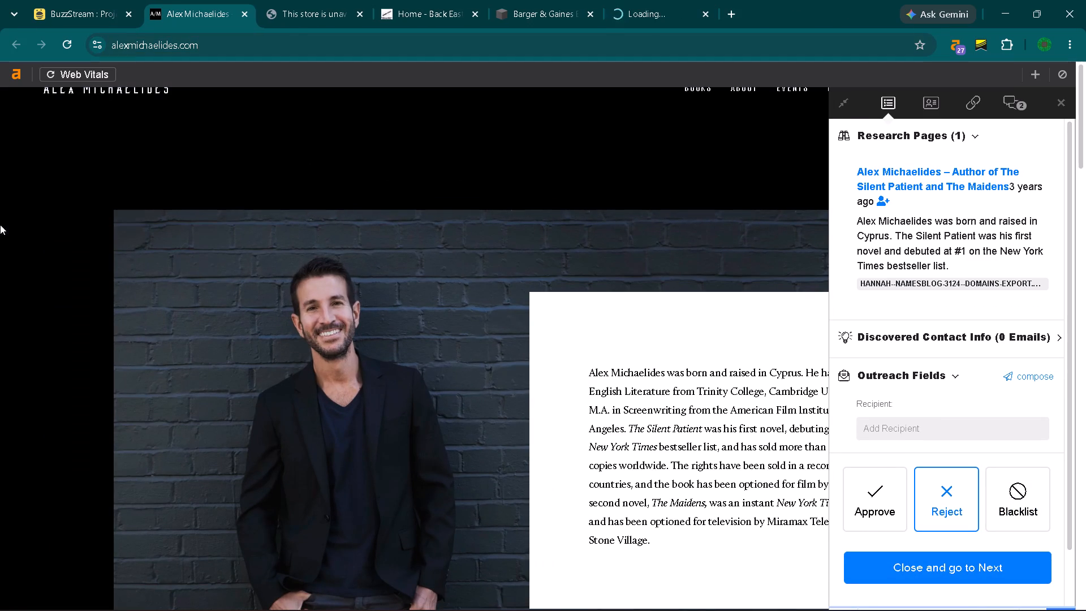
# Skim the Alex Michaelides homepage, then copy its address and load alexmichaelides.com in the other browser window.
pyautogui.click(0, 225)
pyautogui.scroll(-15, 553, 367)
pyautogui.scroll(2, 721, 385)
pyautogui.scroll(-1, 716, 372)
pyautogui.scroll(17, 704, 360)
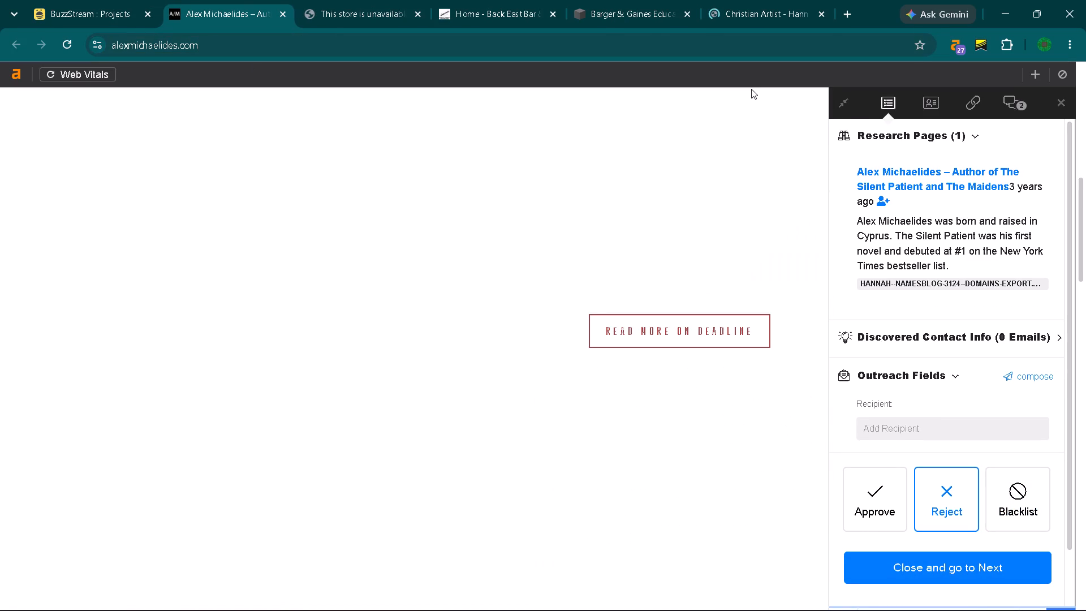
pyautogui.scroll(1, 751, 89)
pyautogui.click(261, 40)
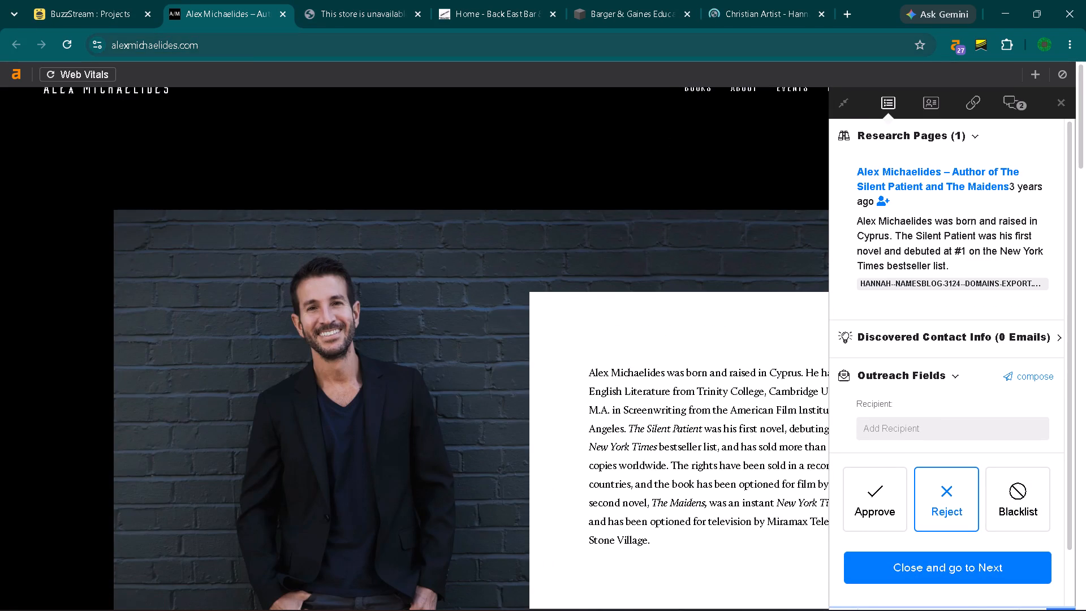
pyautogui.hotkey('ctrl', 'c')
pyautogui.hotkey('ctrl', 'c')
pyautogui.hotkey('ctrl', 'c')
pyautogui.hotkey('alt', 'Tab')
pyautogui.click(261, 40)
pyautogui.hotkey('ctrl', 'v')
pyautogui.press('Return')
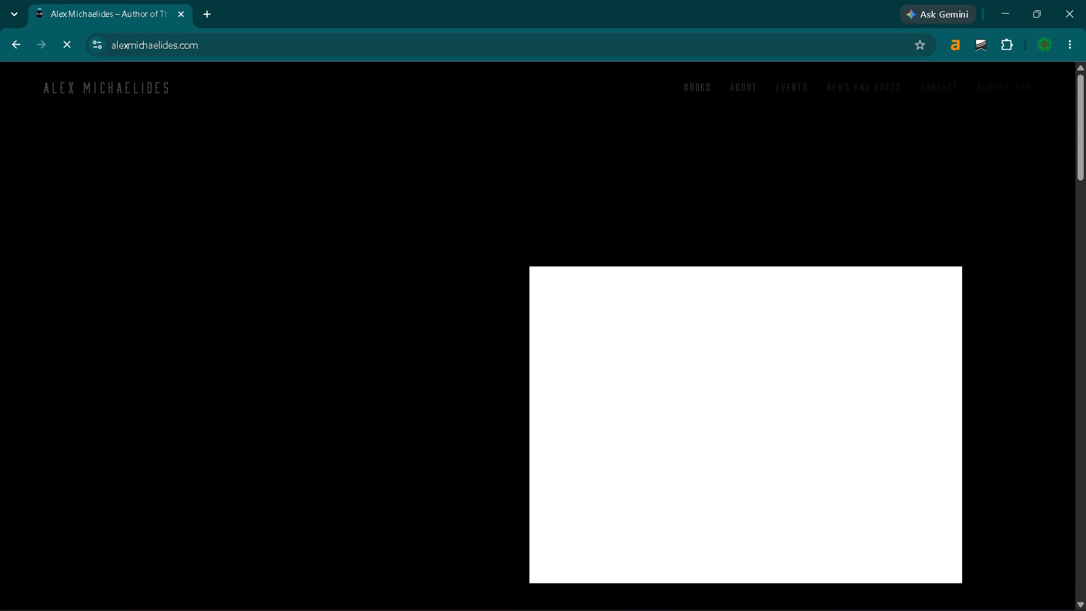
# Open the Alex Michaelides News and Press page in a separate tab and examine the homepage for blog-style content.
pyautogui.rightClick(849, 84)
pyautogui.rightClick(849, 84)
pyautogui.click(896, 107)
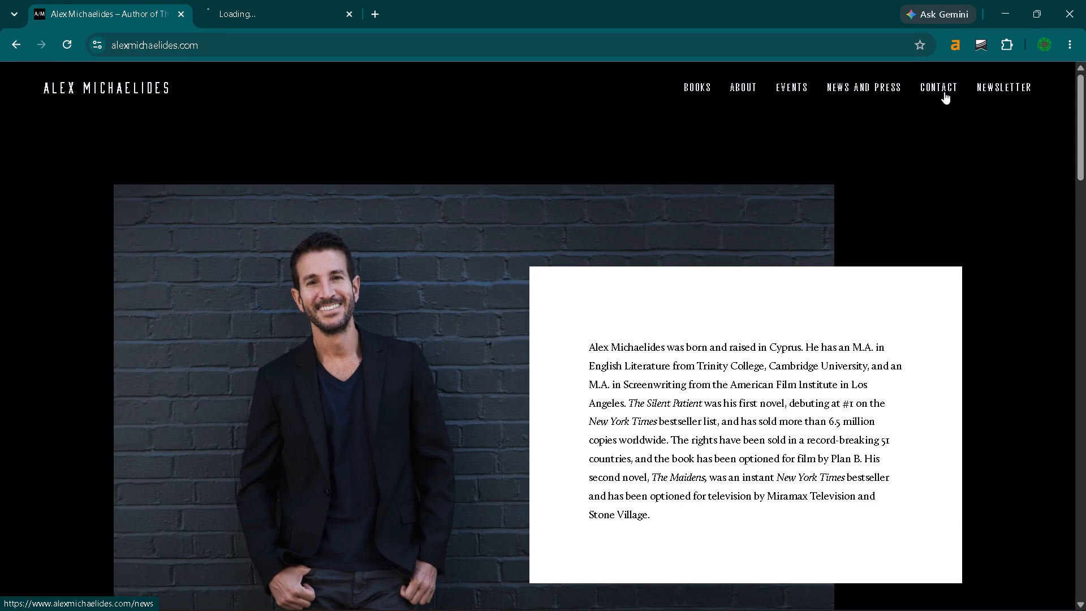
pyautogui.scroll(-3, 614, 114)
pyautogui.scroll(1, 553, 268)
pyautogui.scroll(-5, 566, 289)
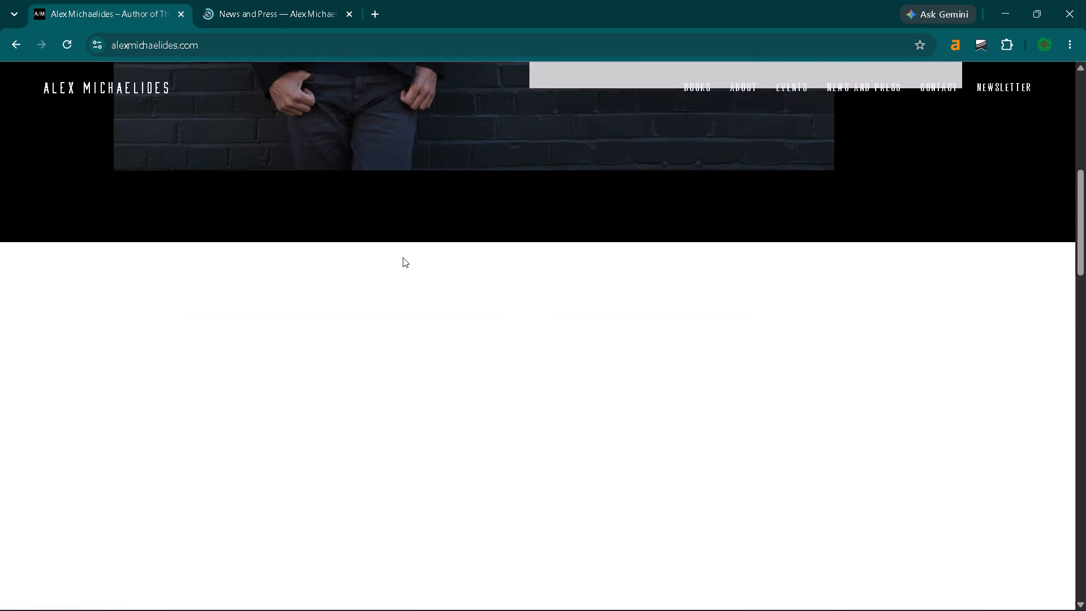
pyautogui.scroll(-4, 403, 257)
pyautogui.scroll(-20, 468, 399)
pyautogui.scroll(-4, 468, 399)
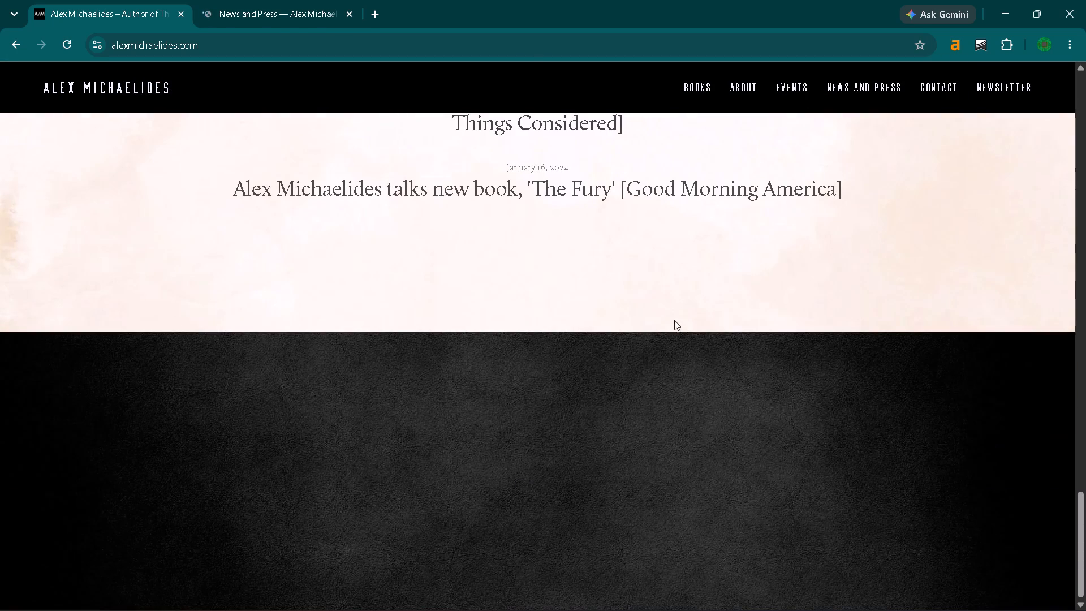
pyautogui.scroll(-9, 674, 320)
pyautogui.scroll(4, 514, 268)
pyautogui.scroll(-1, 489, 349)
pyautogui.scroll(2, 498, 377)
pyautogui.scroll(-1, 507, 397)
pyautogui.scroll(3, 516, 333)
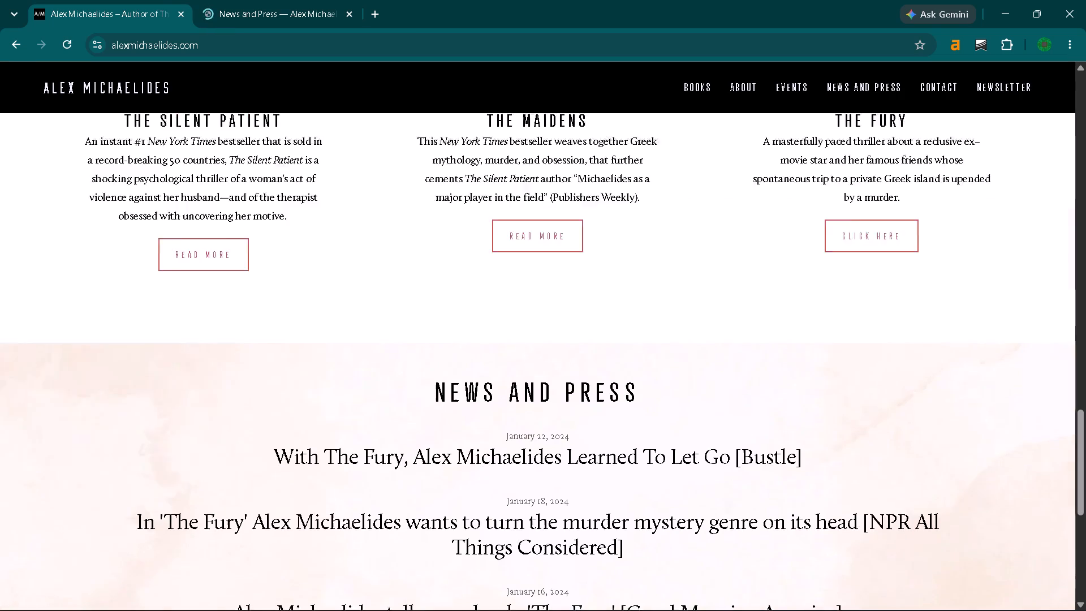
pyautogui.scroll(-4, 499, 332)
# Switch to the Alex Michaelides News and Press page and examine its entries.
pyautogui.hotkey('ctrl', 'Tab')
pyautogui.scroll(-2, 428, 384)
pyautogui.scroll(-2, 440, 307)
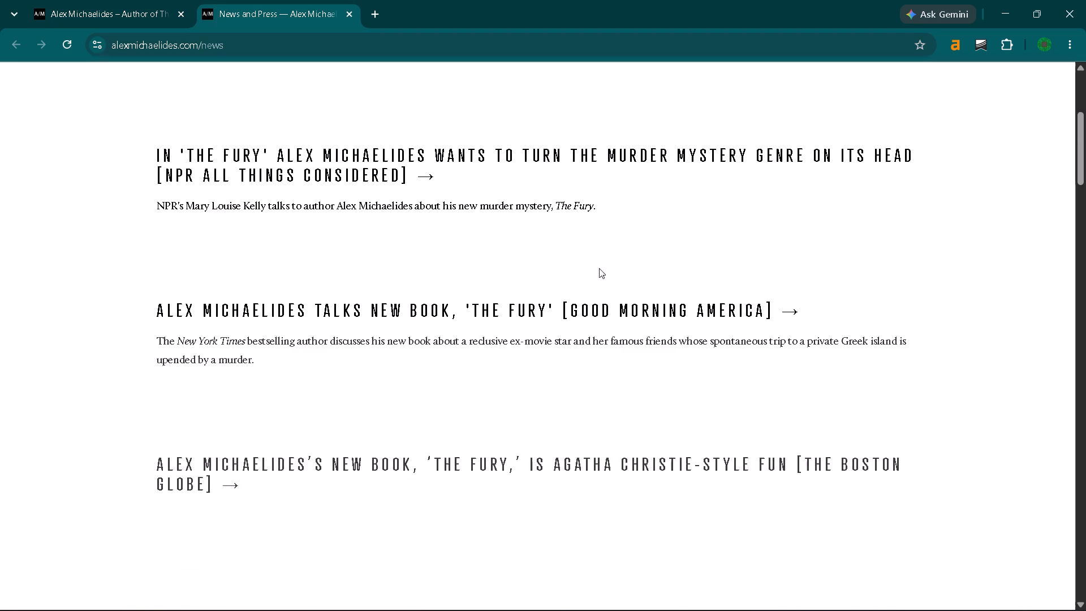
# Close the News and Press tab, finish the Alex Michaelides prospect as rejected in BuzzStream and close its tab.
pyautogui.hotkey('ctrl', 'w')
pyautogui.hotkey('alt', 'Tab')
pyautogui.click(912, 568)
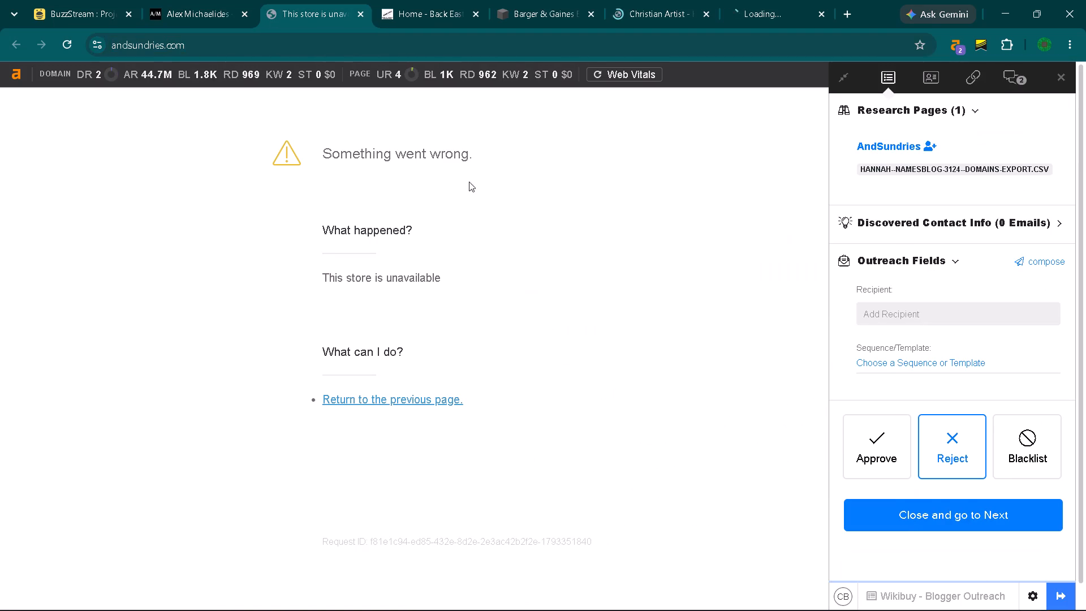
pyautogui.click(245, 10)
# Finish the andsundries.com prospect as rejected, move to the next one and close its tab.
pyautogui.click(86, 290)
pyautogui.click(968, 504)
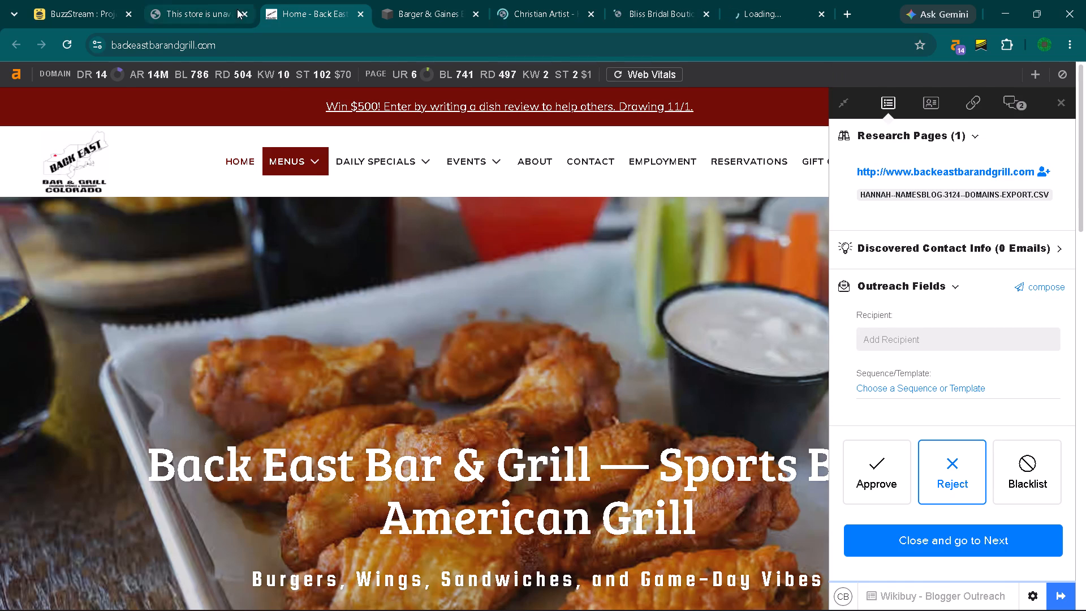
pyautogui.click(237, 9)
pyautogui.click(246, 16)
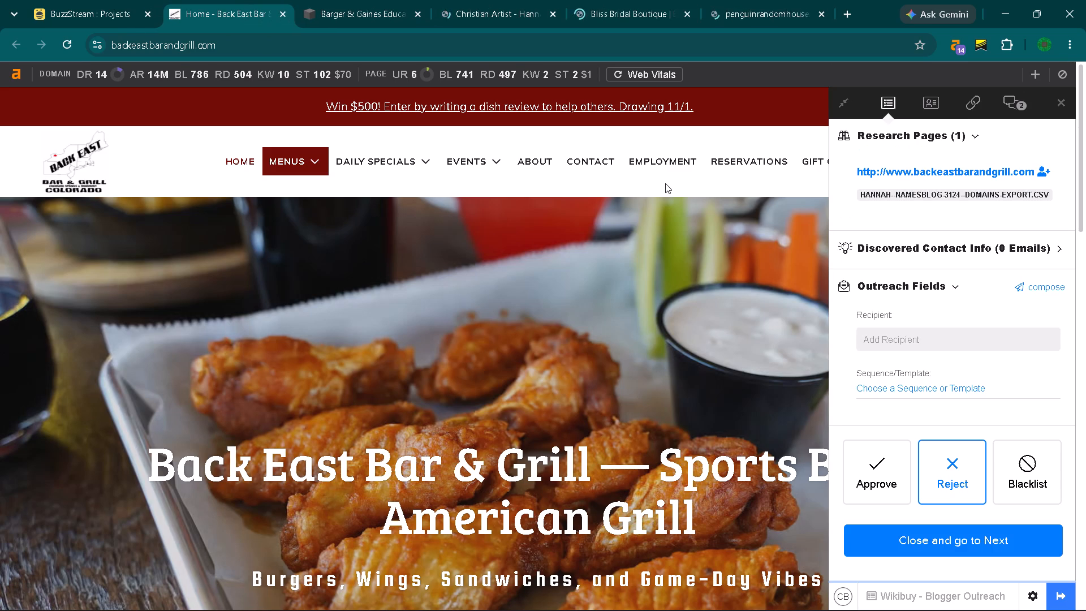
# Examine the Back East Bar & Grill homepage down to the footer for blog content.
pyautogui.scroll(-6, 378, 162)
pyautogui.scroll(2, 57, 329)
pyautogui.scroll(-7, 27, 361)
pyautogui.press('space')
pyautogui.press('space')
pyautogui.press('space')
pyautogui.press('space')
pyautogui.press('space')
pyautogui.press('space')
pyautogui.press('space')
pyautogui.press('space')
pyautogui.press('space')
pyautogui.press('space')
pyautogui.press('space')
pyautogui.press('space')
pyautogui.press('space')
pyautogui.press('space')
pyautogui.press('space')
pyautogui.press('space')
pyautogui.press('space')
pyautogui.press('space')
pyautogui.press('space')
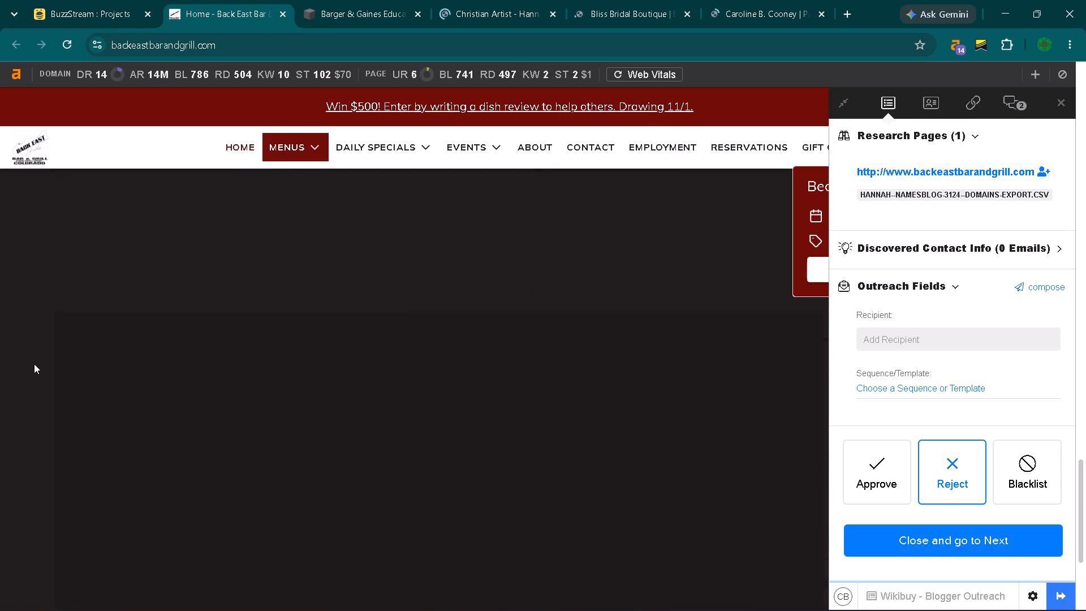
pyautogui.click(0, 471)
# Finish the Back East Bar & Grill prospect as rejected, move to the next one and close its tab.
pyautogui.click(898, 543)
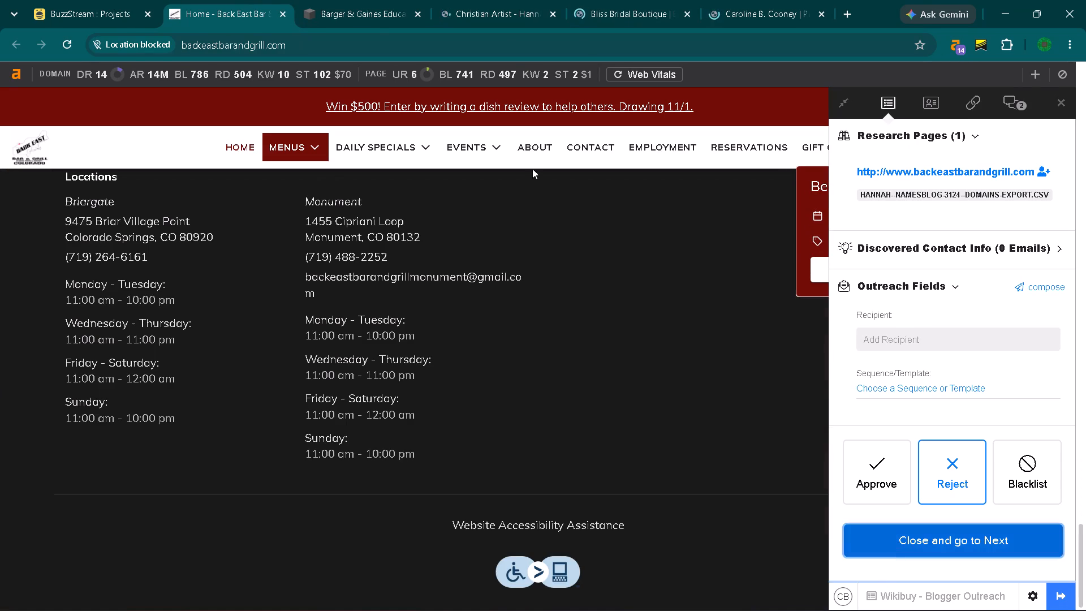
pyautogui.click(244, 14)
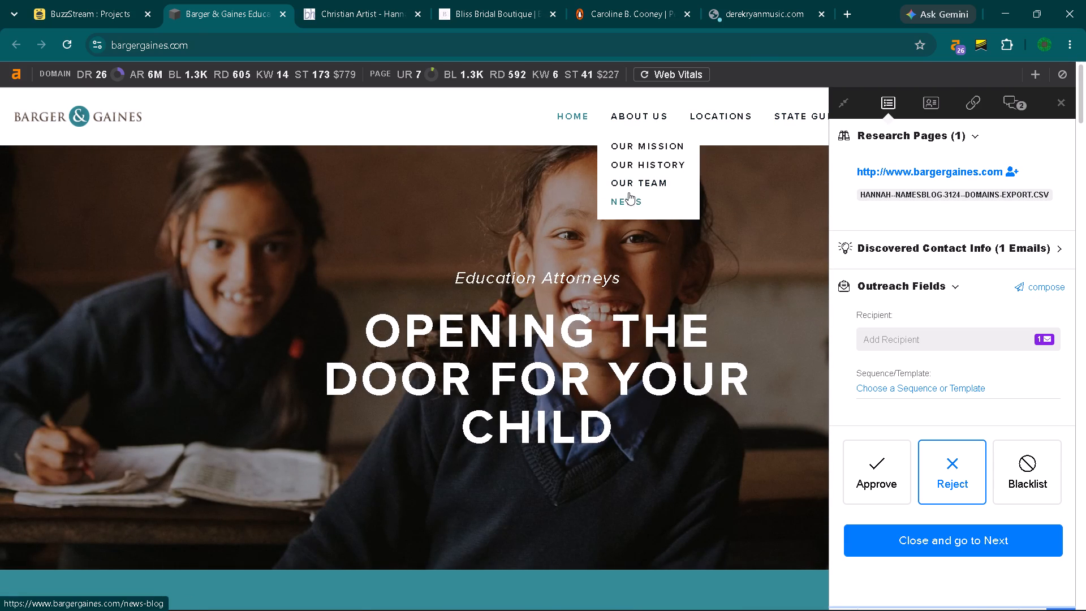
# Copy the Barger & Gaines address and load bargergaines.com in the other browser window.
pyautogui.click(314, 43)
pyautogui.hotkey('ctrl', 'c')
pyautogui.hotkey('ctrl', 'c')
pyautogui.hotkey('ctrl', 'c')
pyautogui.hotkey('alt', 'Tab')
pyautogui.click(313, 42)
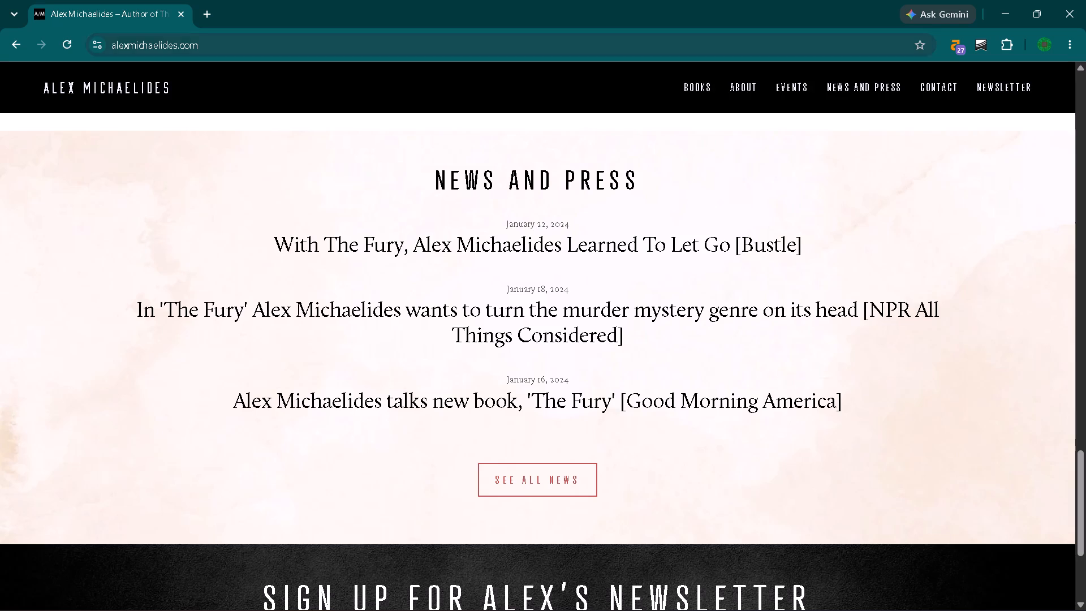
pyautogui.hotkey('ctrl', 'v')
pyautogui.press('Return')
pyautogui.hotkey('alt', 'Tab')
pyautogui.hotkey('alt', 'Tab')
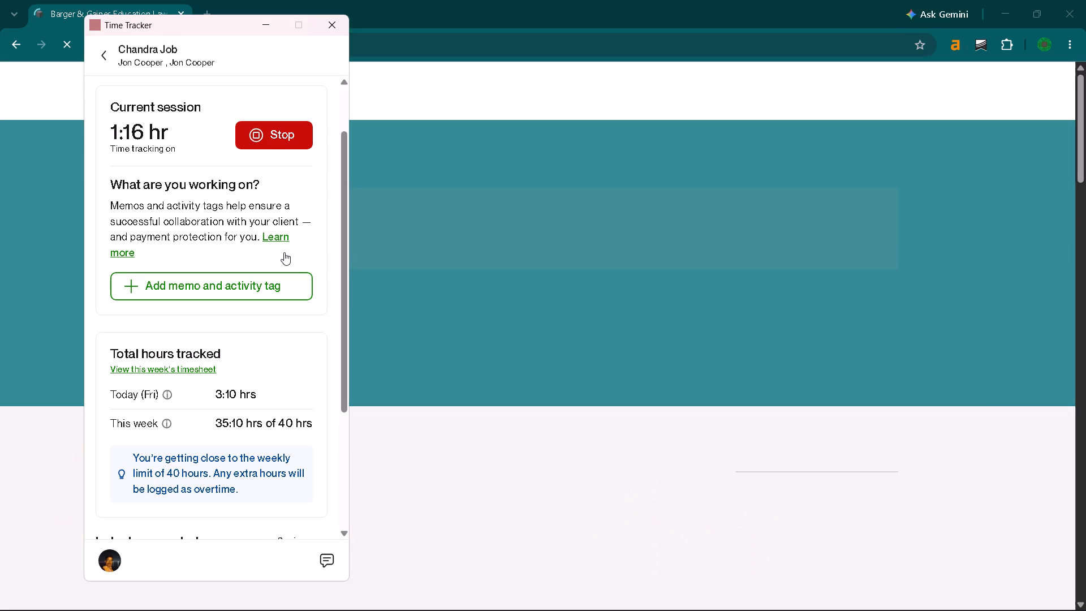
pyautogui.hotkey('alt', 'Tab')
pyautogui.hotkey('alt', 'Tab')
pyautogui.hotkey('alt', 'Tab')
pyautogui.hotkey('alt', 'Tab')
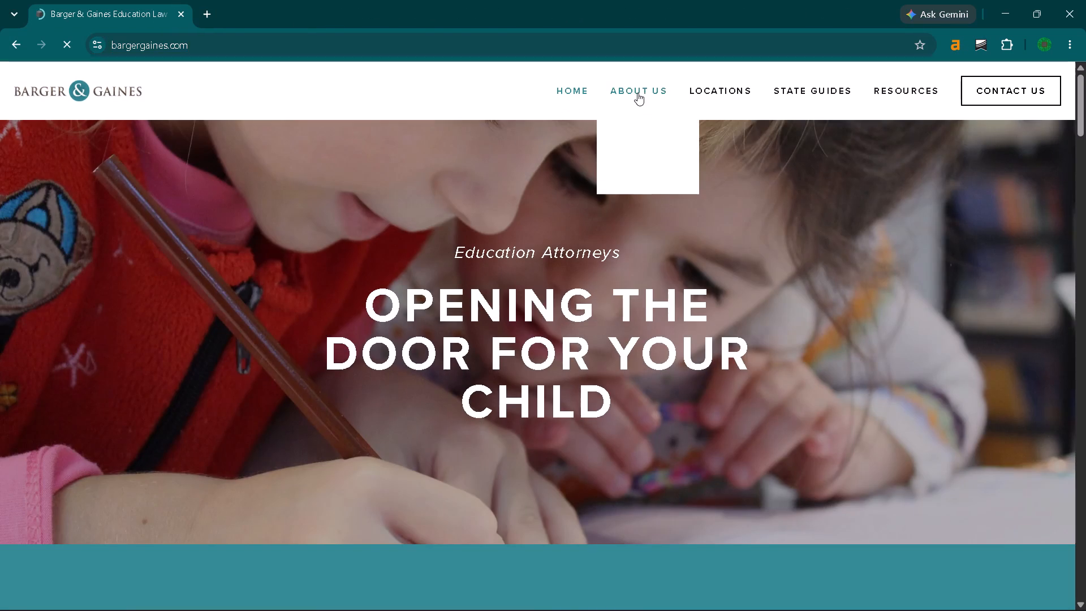
# Open the Barger & Gaines Our Team page in a separate tab, go from it to the News page and examine the posts.
pyautogui.keyDown('ctrl'); pyautogui.click(636, 174); pyautogui.keyUp('ctrl')
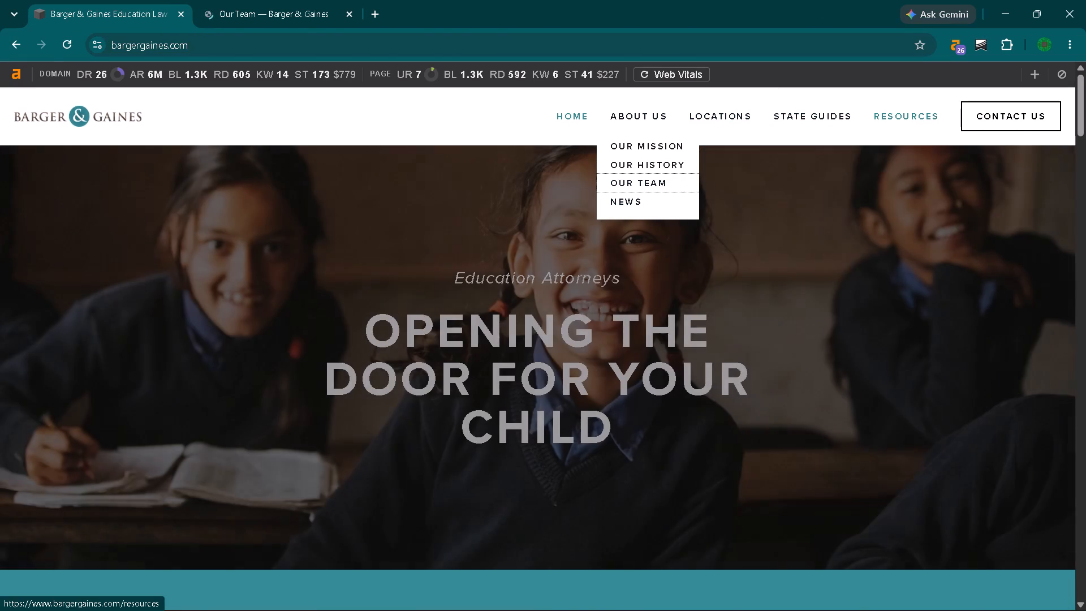
pyautogui.hotkey('ctrl', 'Tab')
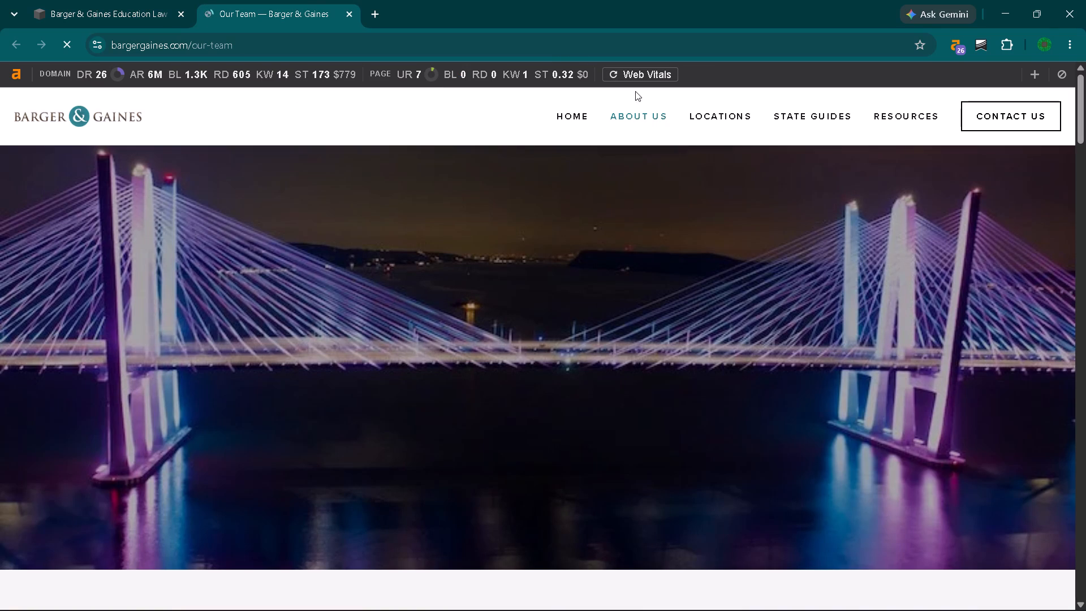
pyautogui.doubleClick(627, 201)
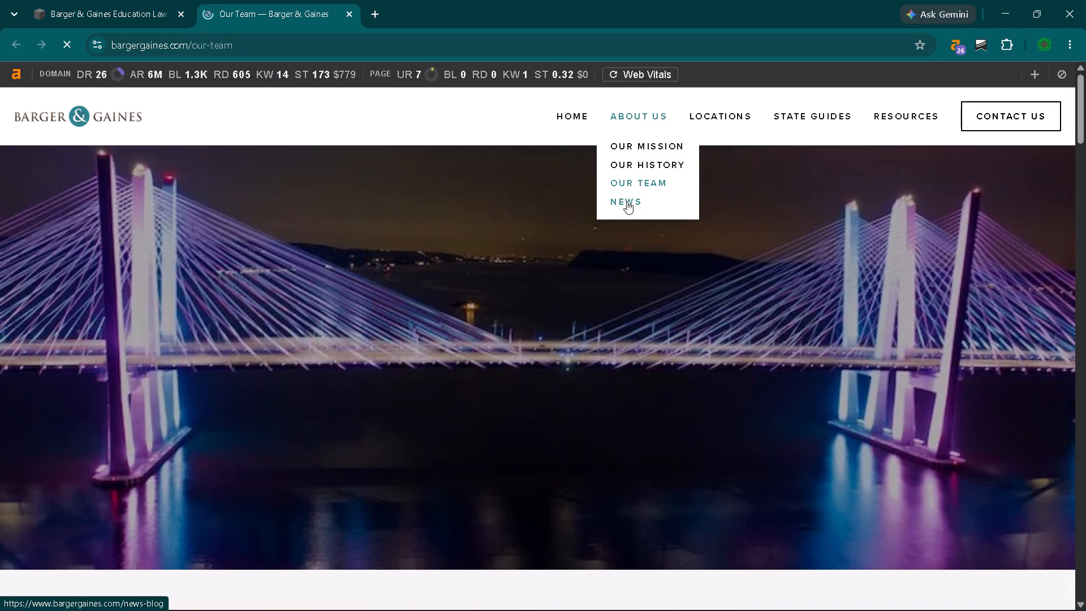
pyautogui.scroll(-6, 455, 207)
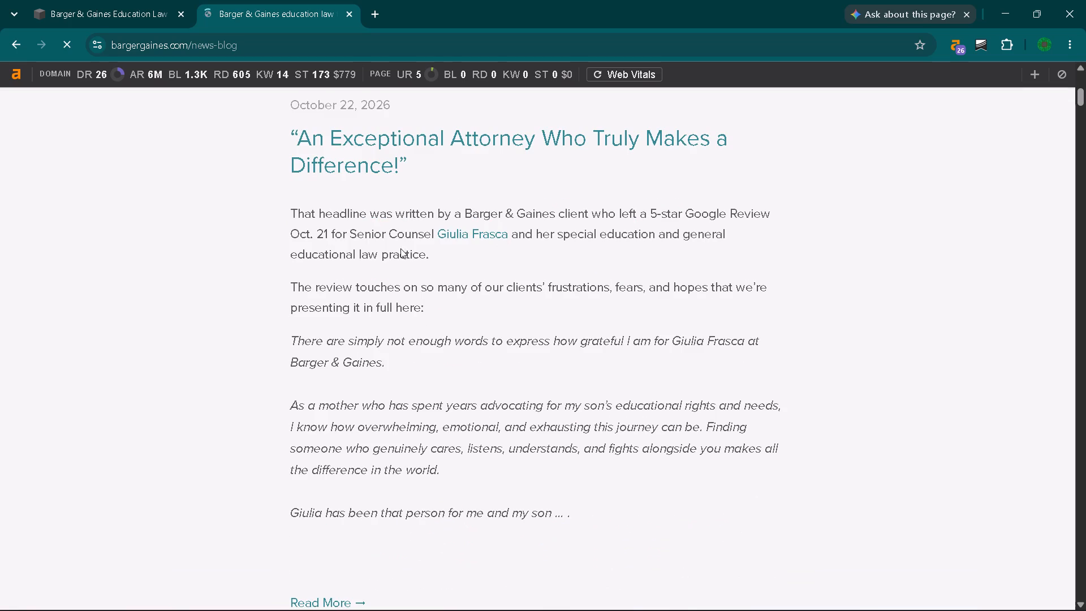
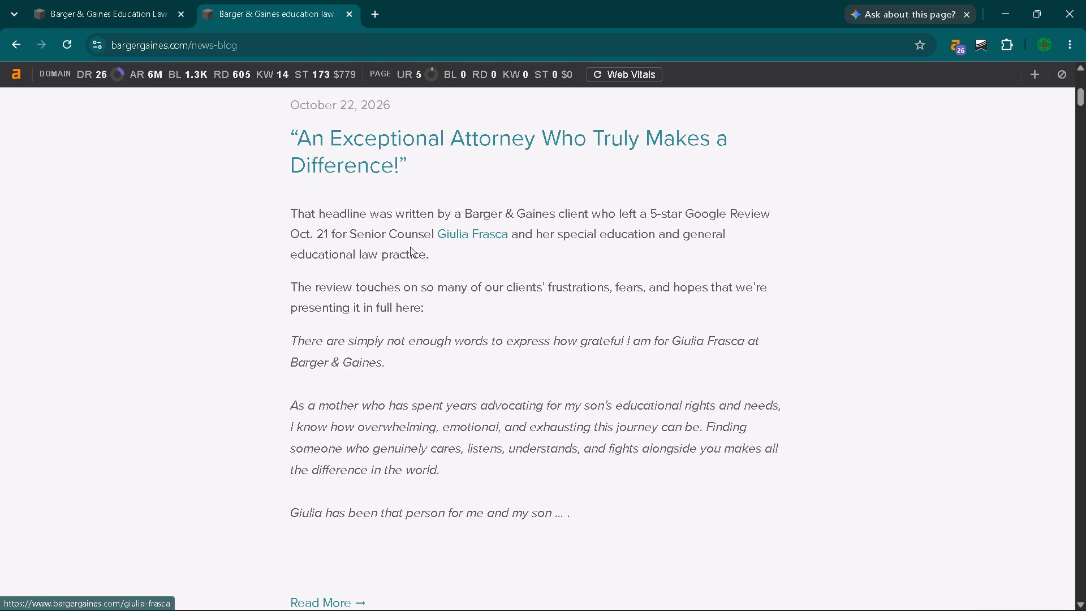
# Examine the dated posts further down the Barger & Gaines News page and close its tab.
pyautogui.scroll(-3, 310, 196)
pyautogui.scroll(-2, 325, 312)
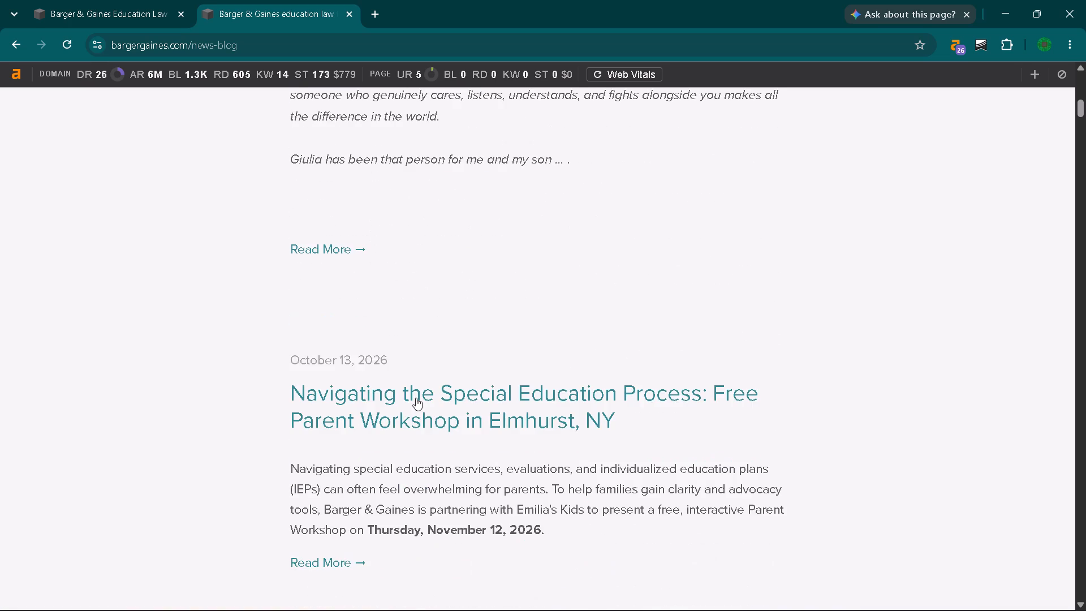
pyautogui.scroll(-6, 371, 393)
pyautogui.scroll(-3, 559, 315)
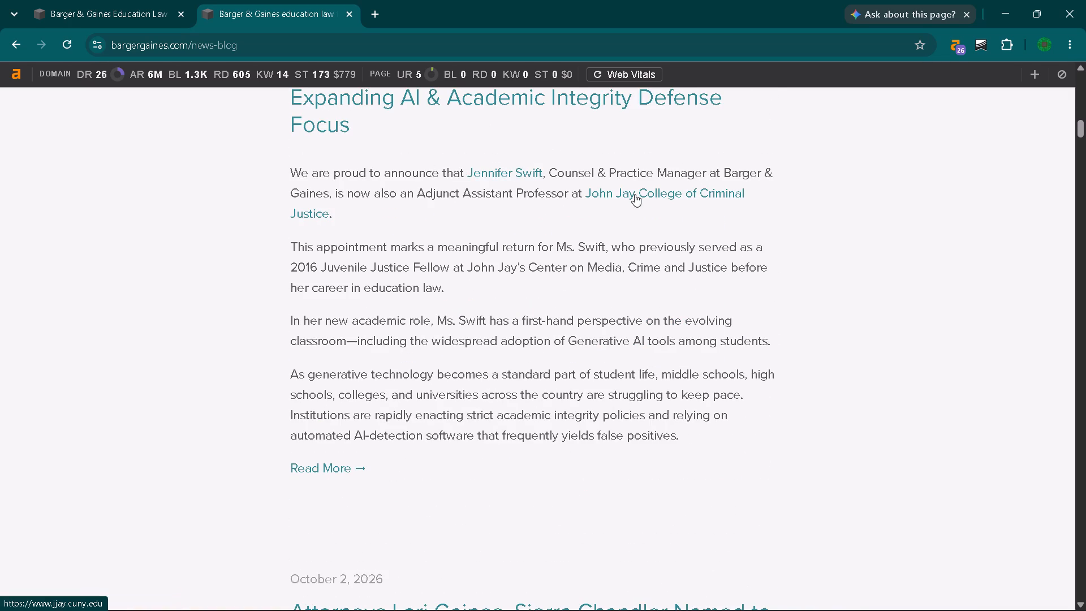
pyautogui.scroll(-3, 436, 231)
pyautogui.scroll(-2, 514, 333)
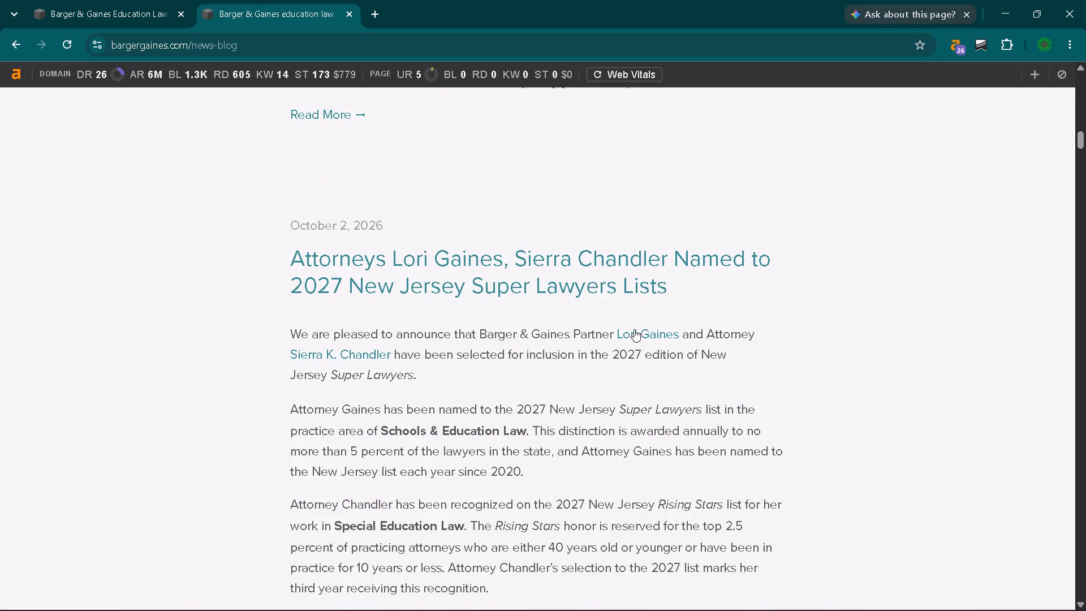
pyautogui.scroll(-7, 258, 401)
pyautogui.scroll(-1, 480, 339)
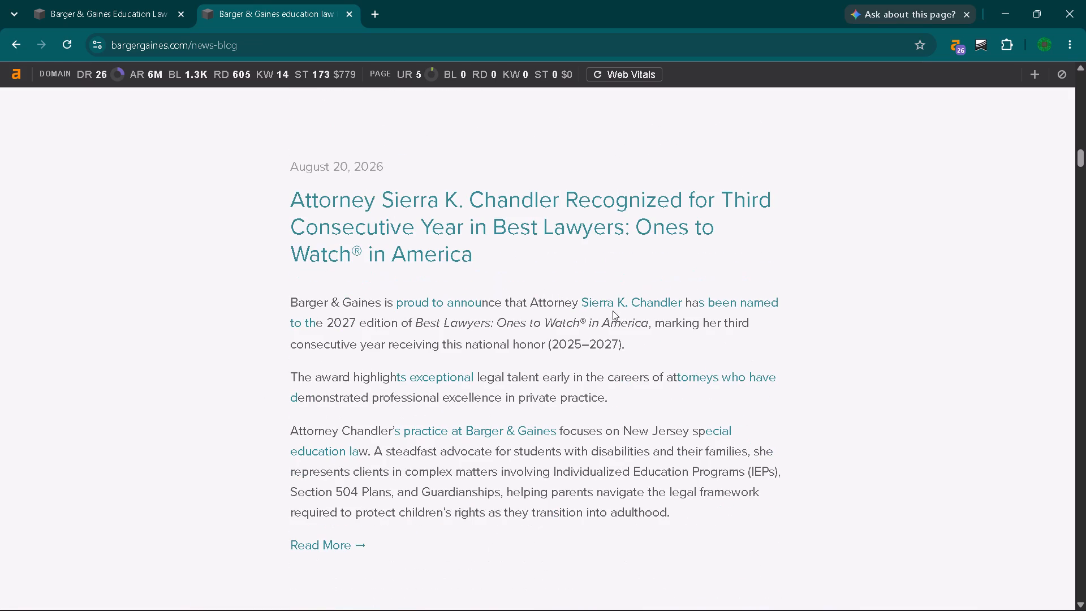
pyautogui.scroll(-8, 714, 339)
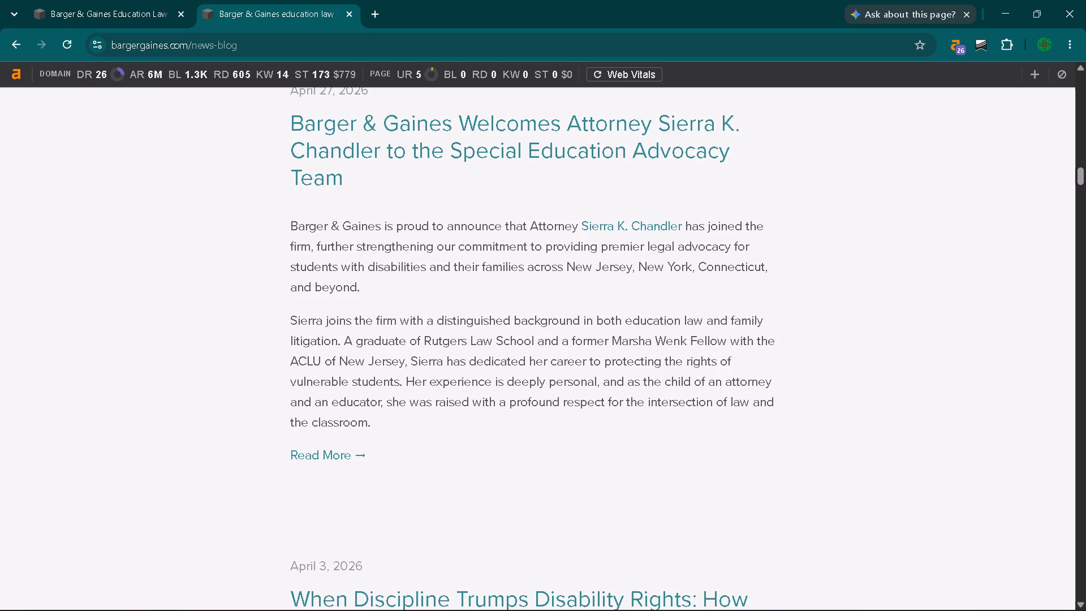
pyautogui.scroll(-4, 299, 355)
pyautogui.scroll(-14, 353, 377)
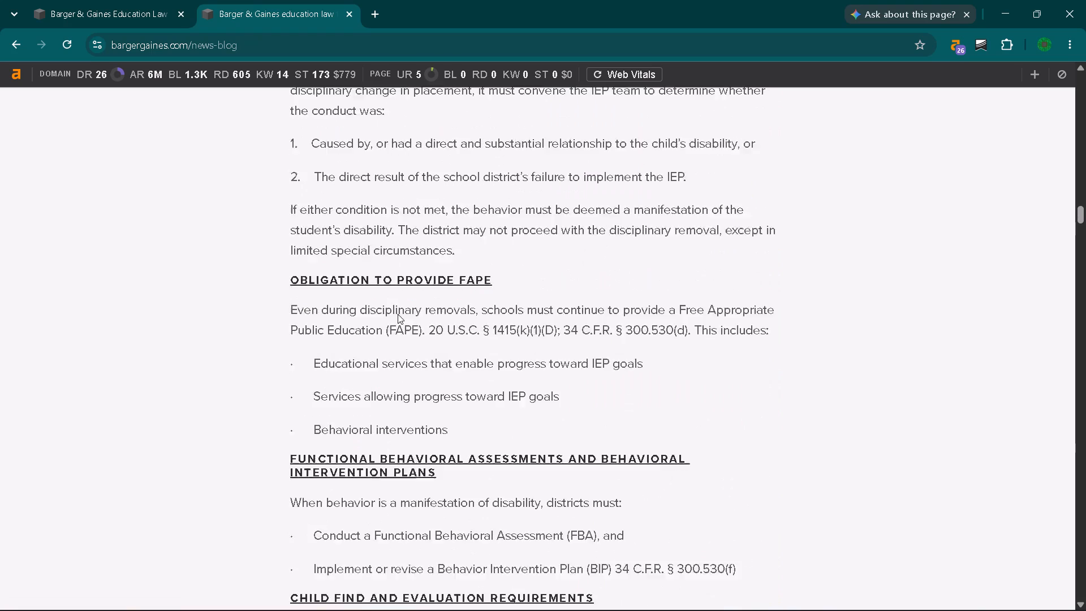
pyautogui.scroll(-2, 398, 314)
pyautogui.hotkey('ctrl', 'w')
# Finish the Barger & Gaines prospect as rejected, move to the next one and close its tab.
pyautogui.hotkey('alt', 'Tab')
pyautogui.click(955, 552)
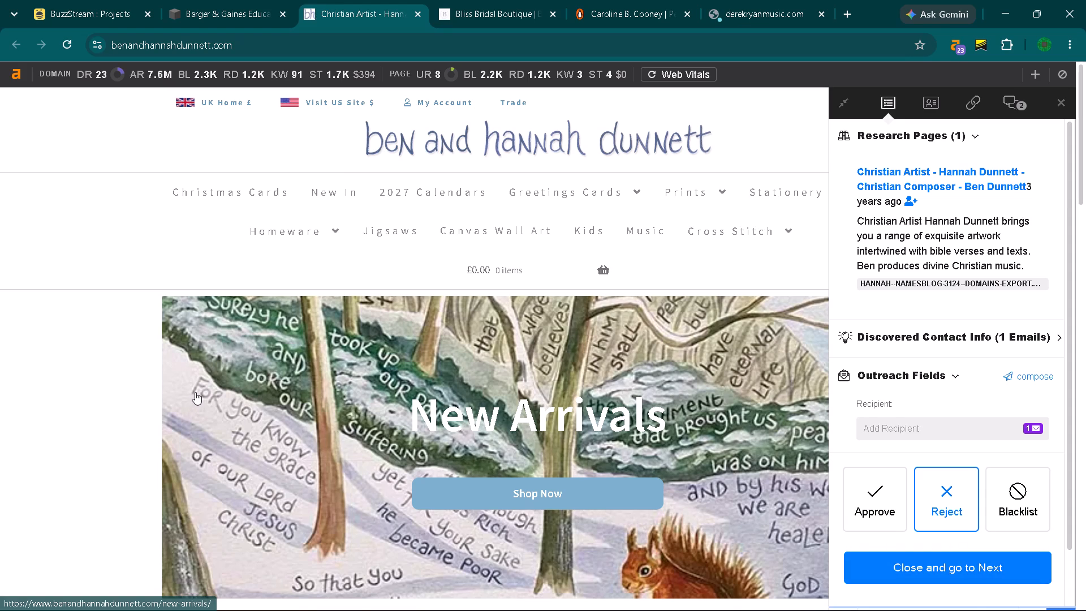
pyautogui.click(243, 0)
pyautogui.hotkey('ctrl', 'w')
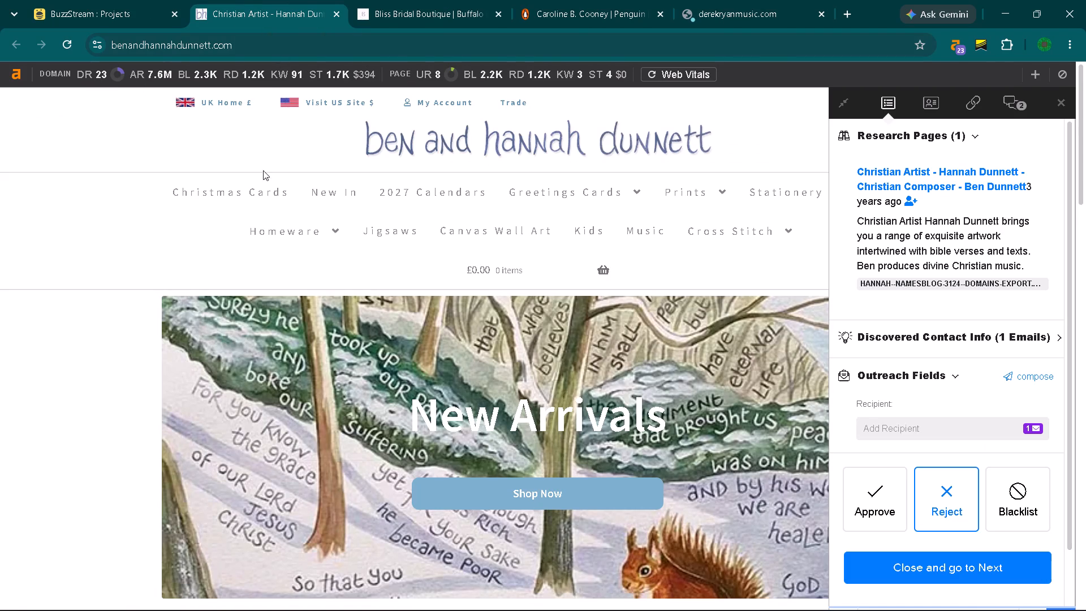
pyautogui.click(316, 49)
pyautogui.hotkey('ctrl', 'c')
pyautogui.hotkey('ctrl', 'c')
pyautogui.hotkey('ctrl', 'c')
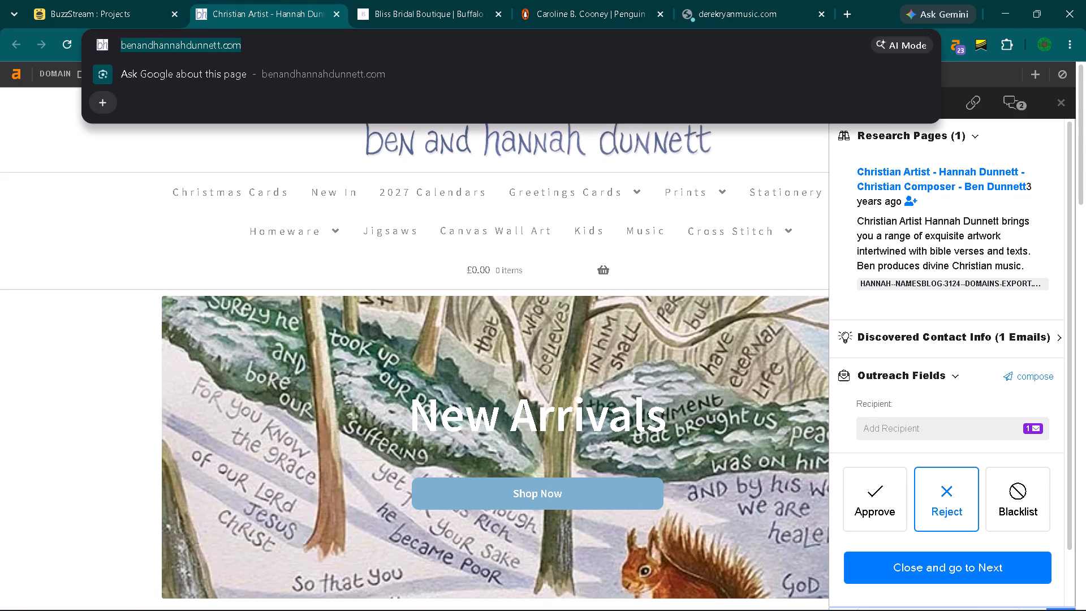
pyautogui.hotkey('alt', 'Tab')
pyautogui.click(316, 49)
pyautogui.hotkey('ctrl', 'v')
pyautogui.press('Return')
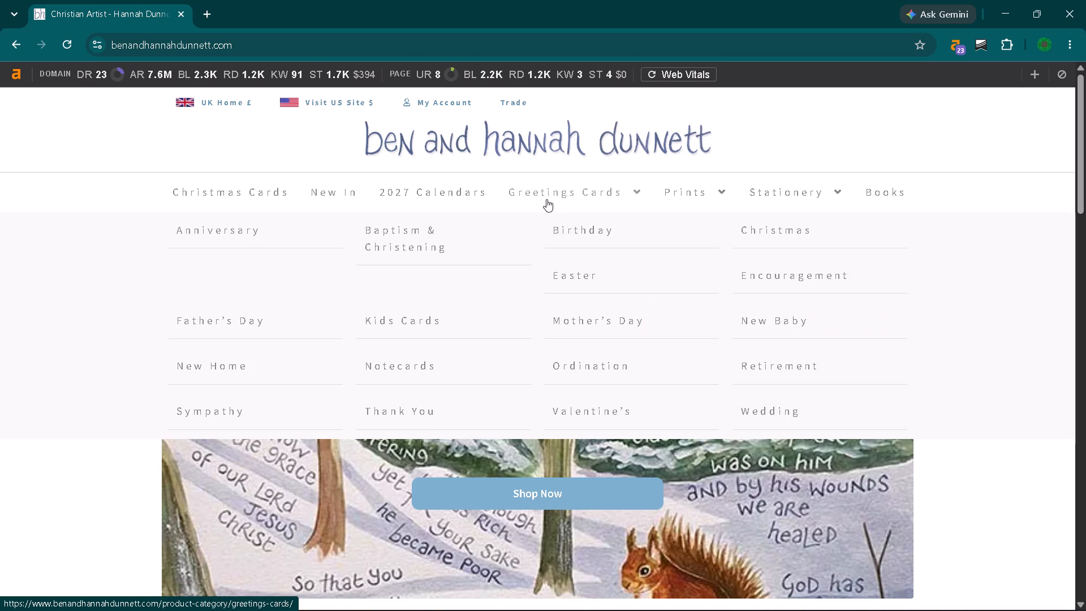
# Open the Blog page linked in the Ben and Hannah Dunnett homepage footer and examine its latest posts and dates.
pyautogui.moveTo(1085, 138); pyautogui.dragTo(1082, 609)
pyautogui.scroll(-5, 183, 439)
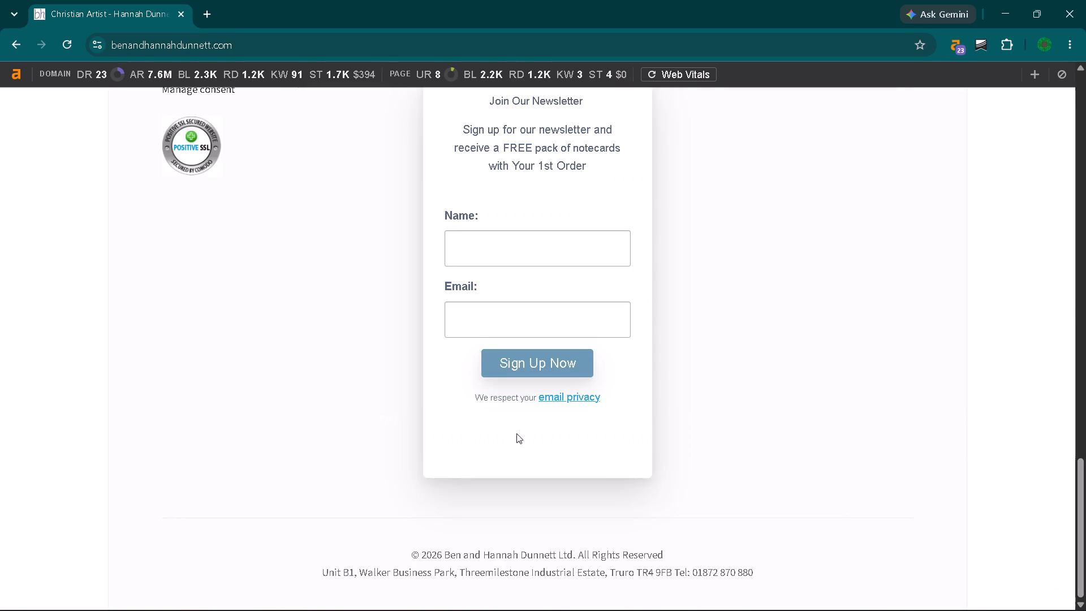
pyautogui.scroll(9, 355, 475)
pyautogui.scroll(-3, 370, 445)
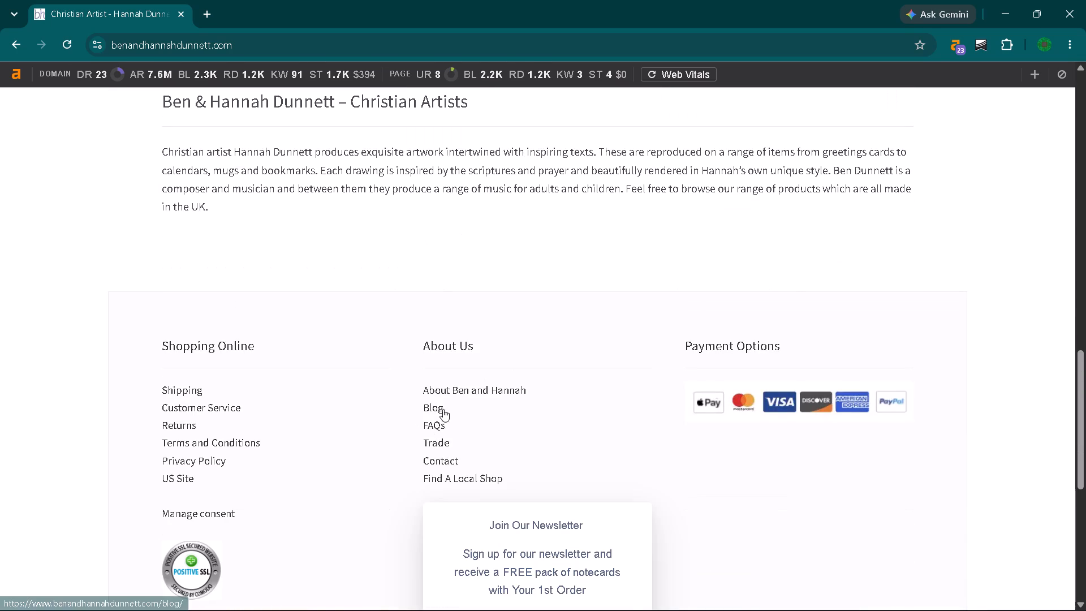
pyautogui.doubleClick(439, 408)
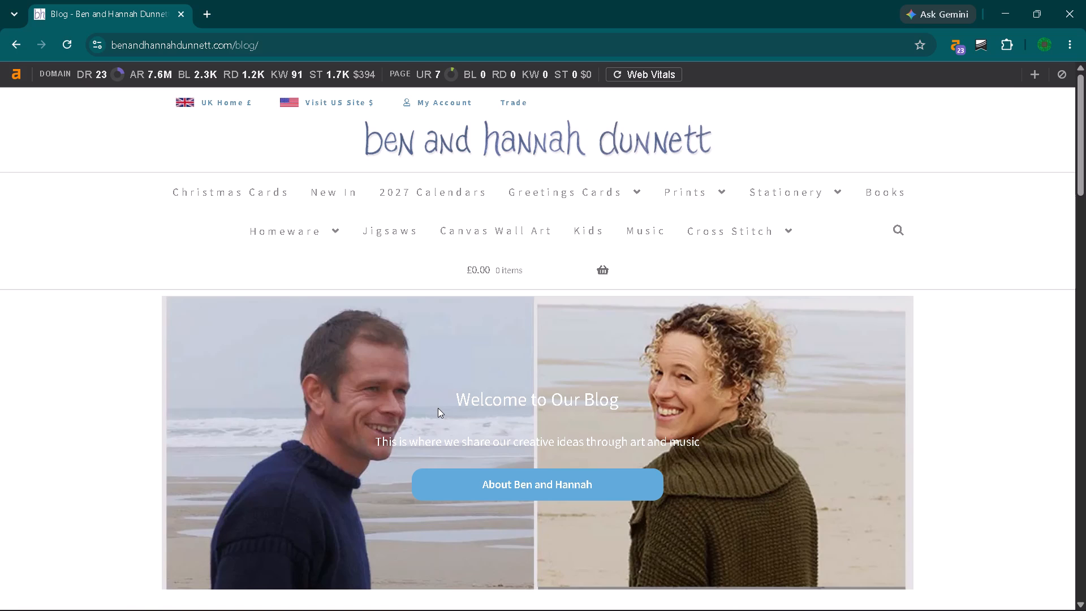
pyautogui.scroll(-4, 0, 523)
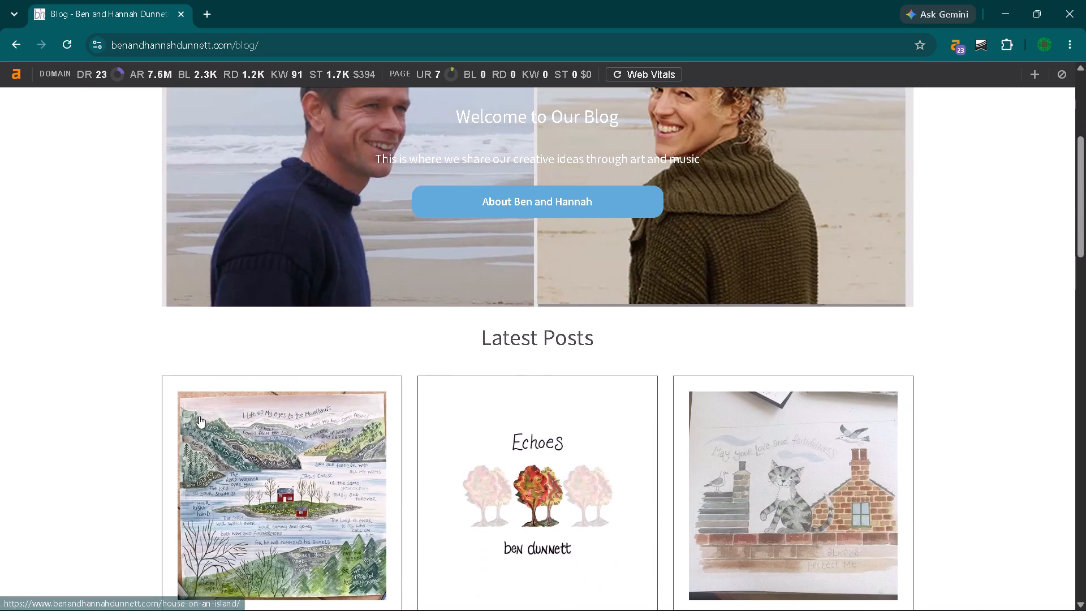
pyautogui.scroll(-3, 175, 403)
pyautogui.scroll(-7, 214, 355)
pyautogui.scroll(-2, 370, 341)
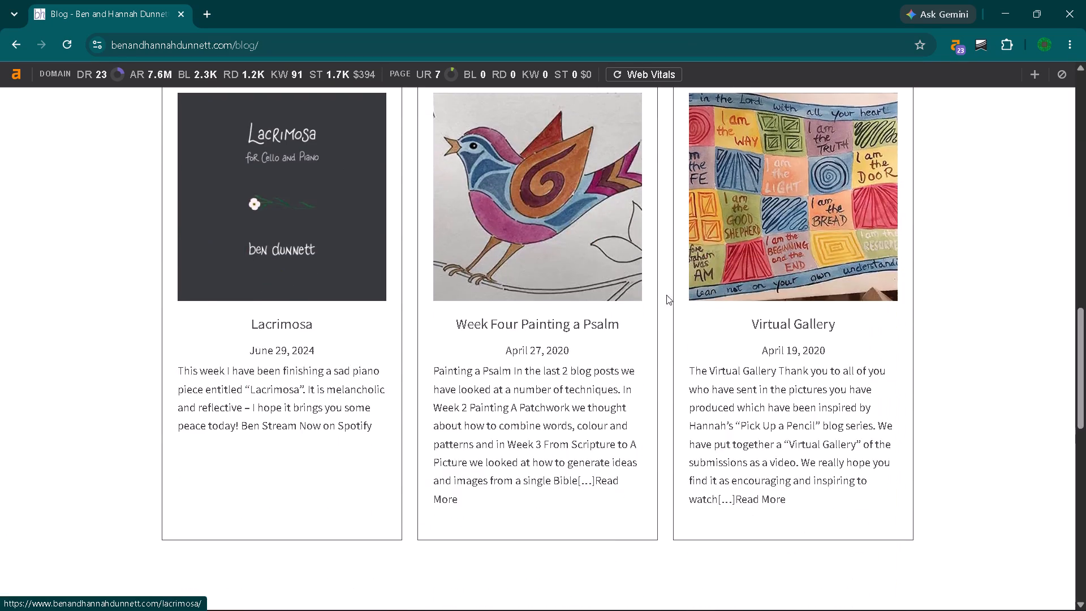
pyautogui.scroll(-8, 313, 349)
pyautogui.scroll(2, 189, 354)
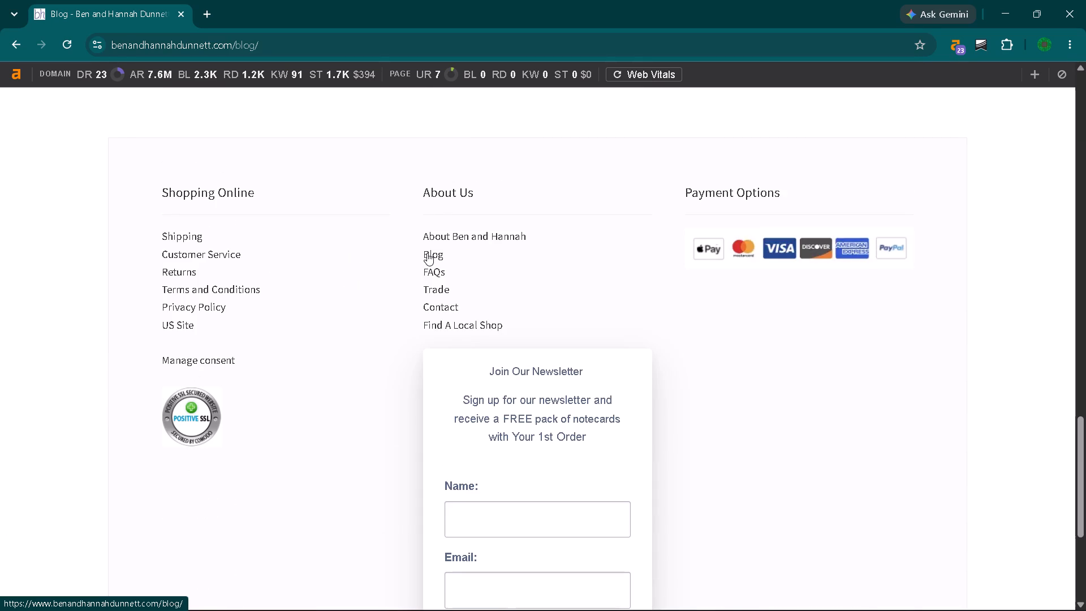
pyautogui.hotkey('alt', 'Tab')
pyautogui.click(967, 556)
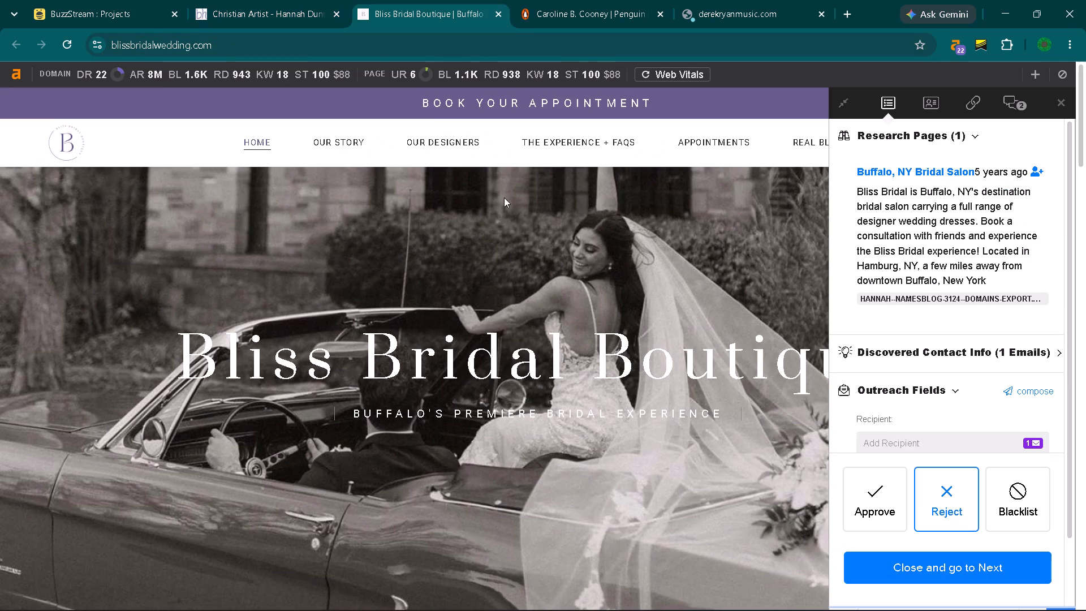
pyautogui.click(336, 13)
# Copy the Bliss Bridal Boutique address and load blissbridalwedding.com in the other browser window.
pyautogui.click(293, 33)
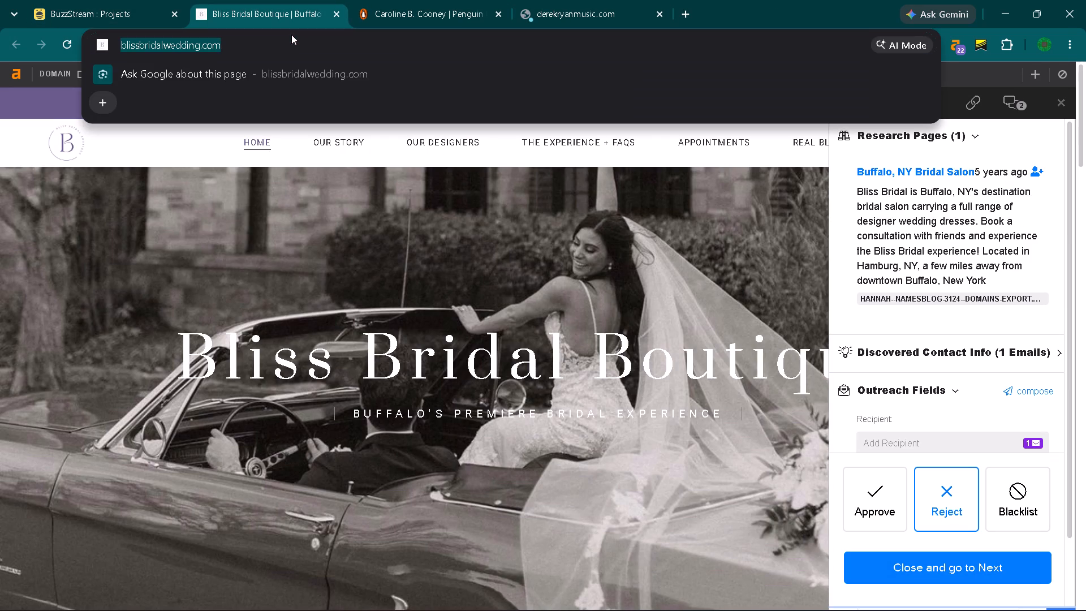
pyautogui.hotkey('ctrl', 'c')
pyautogui.hotkey('ctrl', 'c')
pyautogui.hotkey('ctrl', 'c')
pyautogui.hotkey('alt', 'Tab')
pyautogui.click(287, 41)
pyautogui.hotkey('ctrl', 'v')
pyautogui.press('Return')
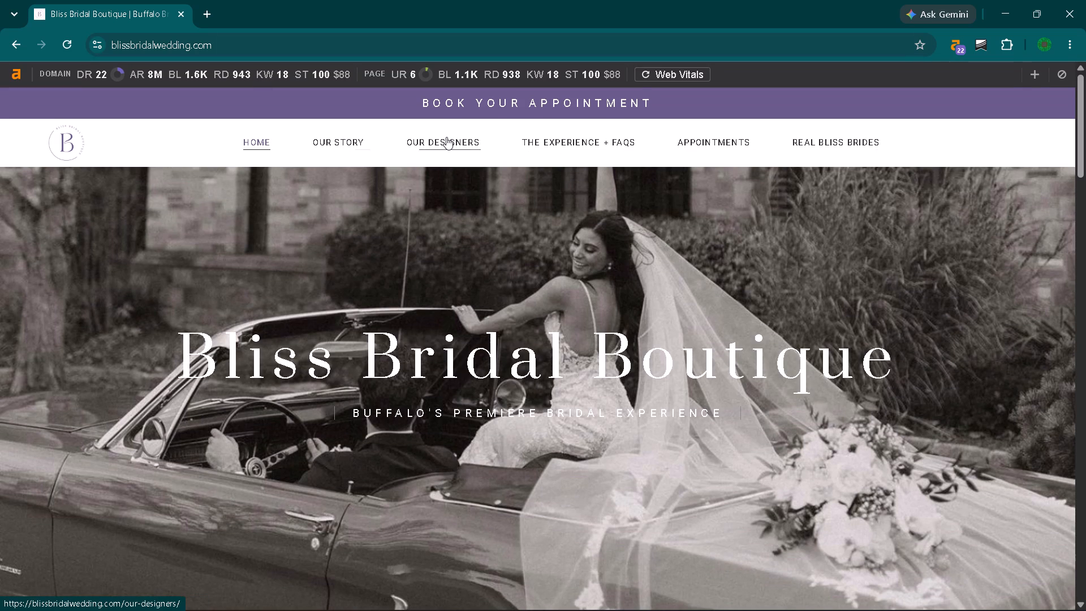
# Open the Bliss Bridal Boutique pages The Experience + FAQs and Real Bliss Brides in separate tabs.
pyautogui.rightClick(560, 137)
pyautogui.click(619, 150)
pyautogui.rightClick(829, 140)
pyautogui.click(860, 154)
# Examine the Bliss Bridal Boutique homepage down to the footer for blog content.
pyautogui.moveTo(1085, 115); pyautogui.dragTo(1085, 279)
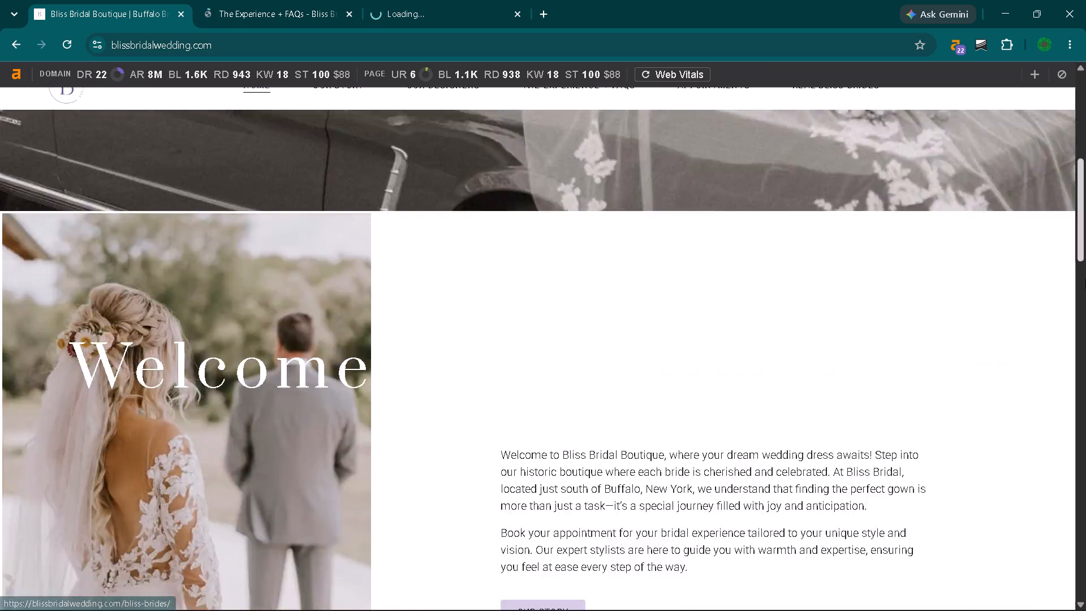
pyautogui.moveTo(1085, 279); pyautogui.dragTo(1085, 470)
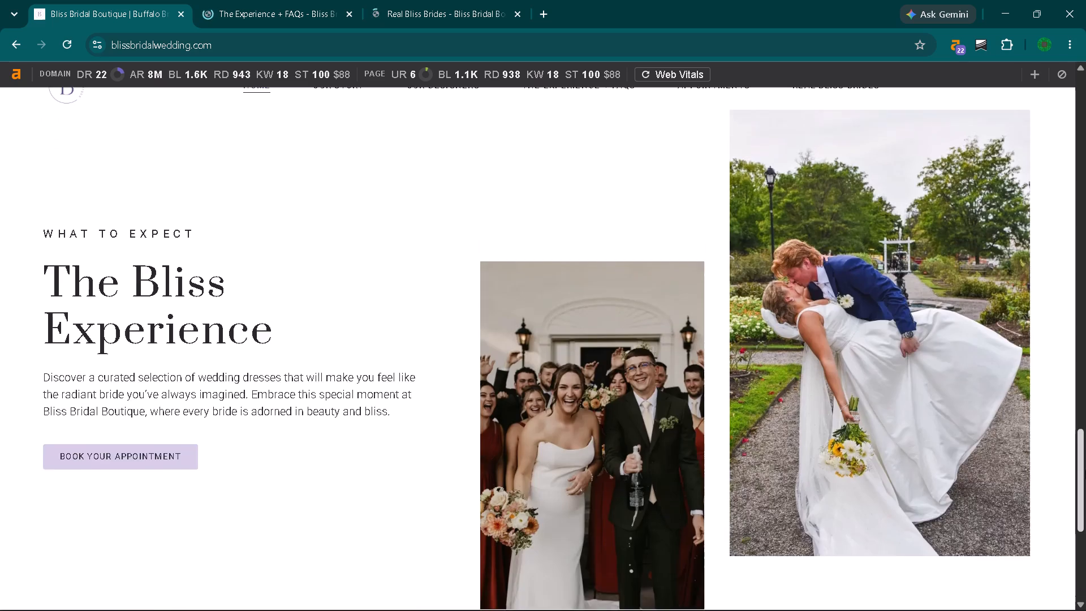
pyautogui.moveTo(1085, 470); pyautogui.dragTo(1081, 385)
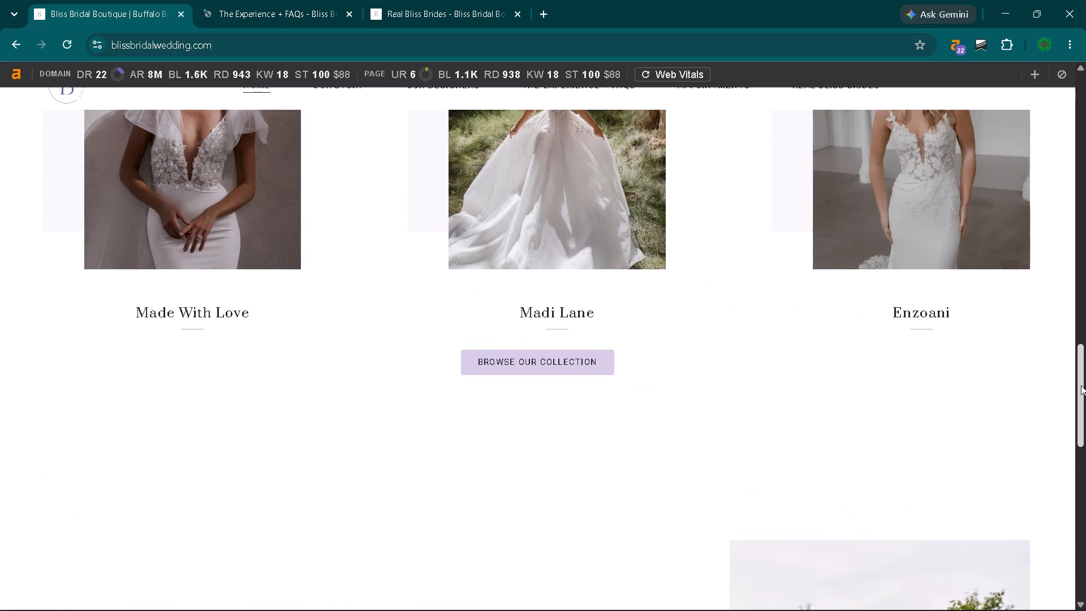
pyautogui.moveTo(1081, 385); pyautogui.dragTo(1085, 250)
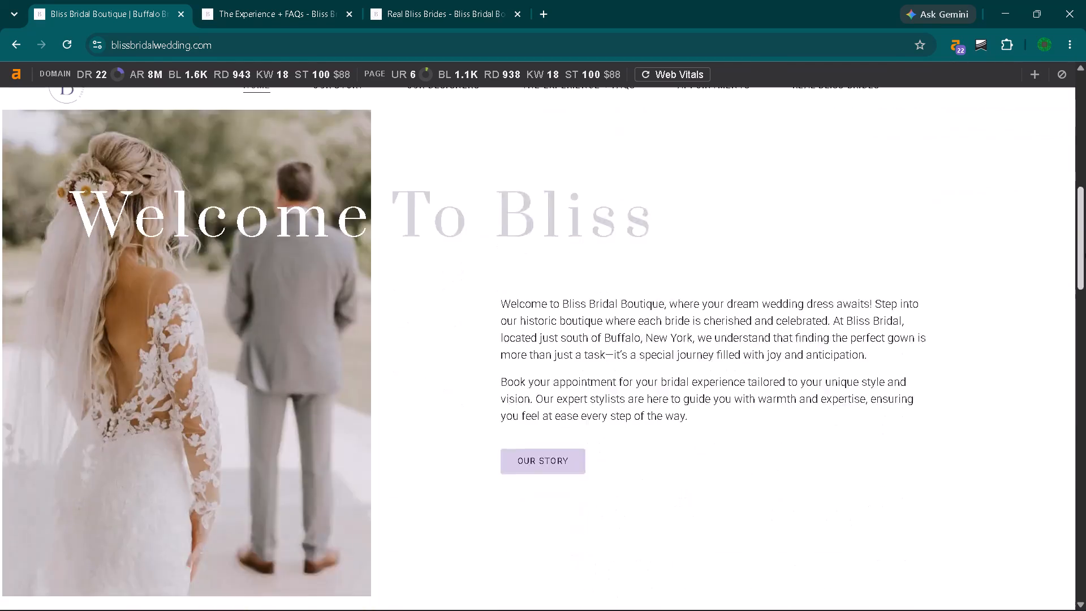
pyautogui.moveTo(1085, 250); pyautogui.dragTo(1085, 565)
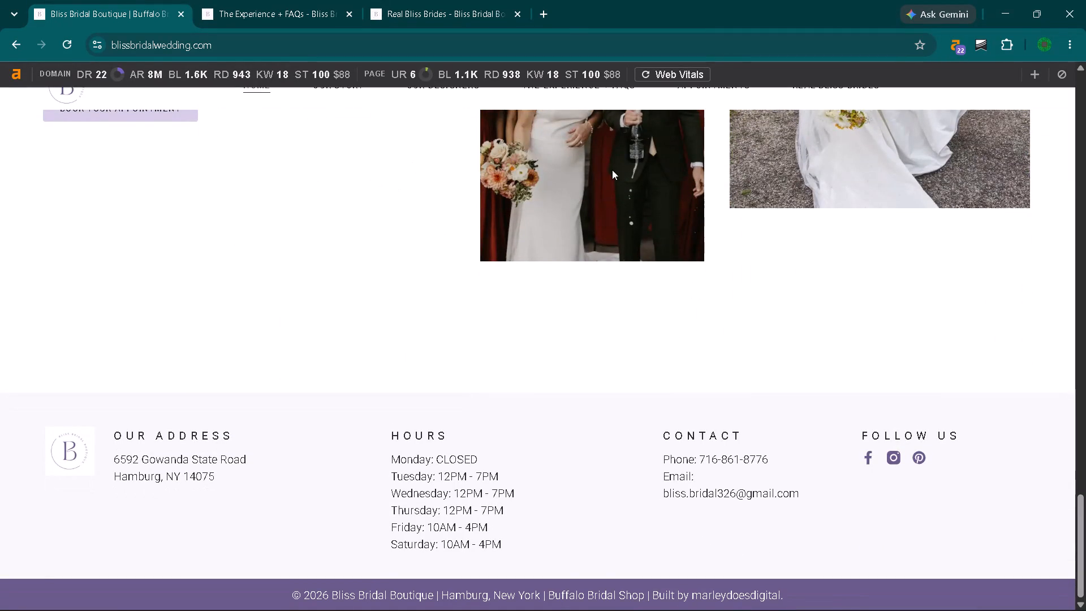
# Examine The Experience + FAQs page for blog content and close its tab.
pyautogui.click(171, 0)
pyautogui.doubleClick(244, 0)
pyautogui.scroll(-6, 357, 227)
pyautogui.scroll(-2, 300, 240)
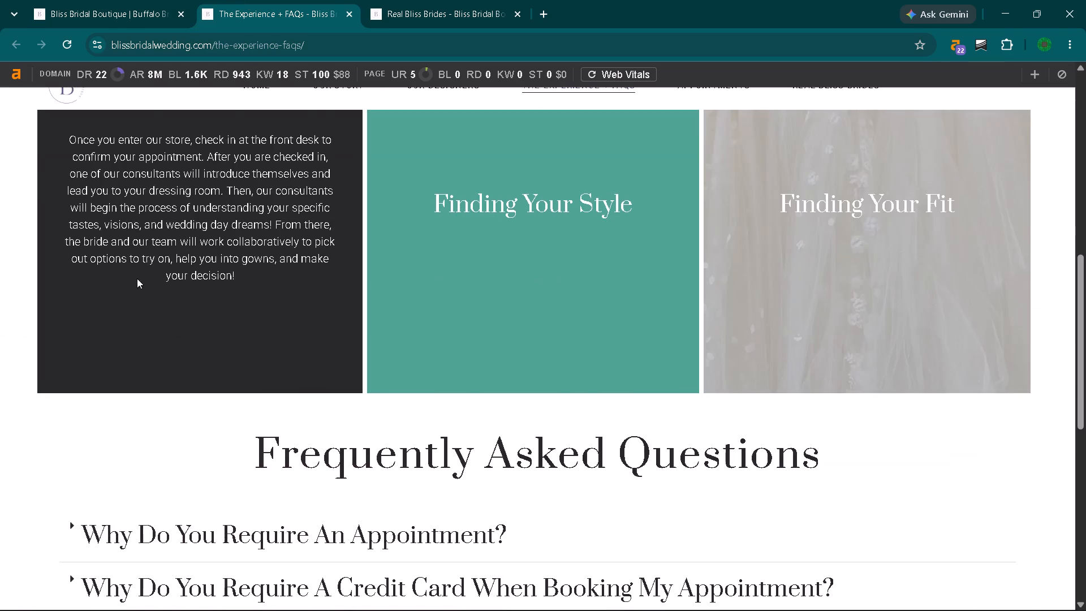
pyautogui.scroll(-15, 289, 337)
pyautogui.hotkey('ctrl', 'w')
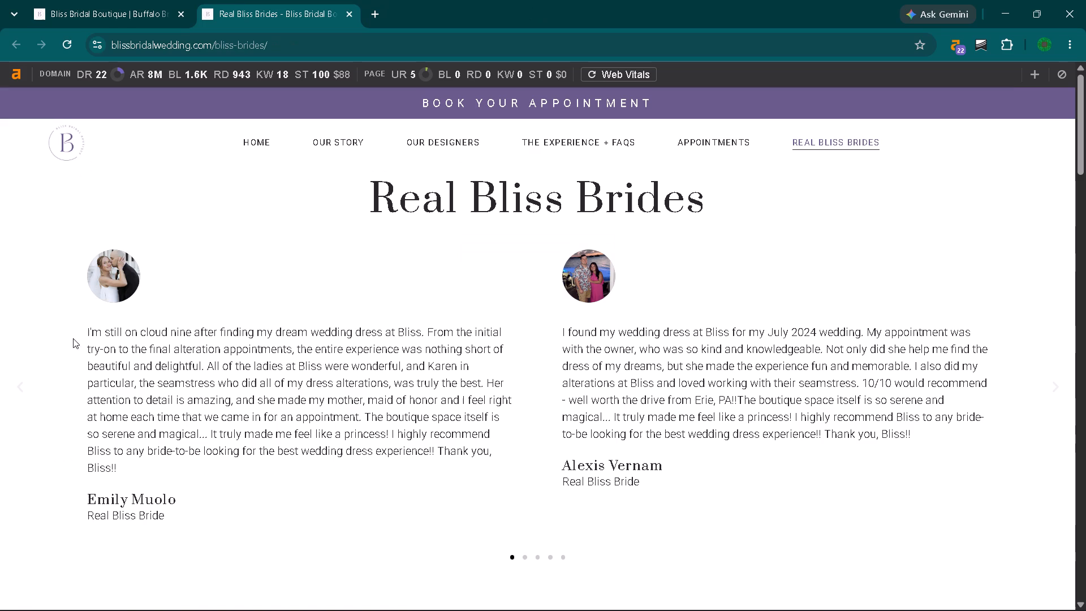
# Examine the Real Bliss Brides page for blog content and close its tab.
pyautogui.scroll(-8, 534, 328)
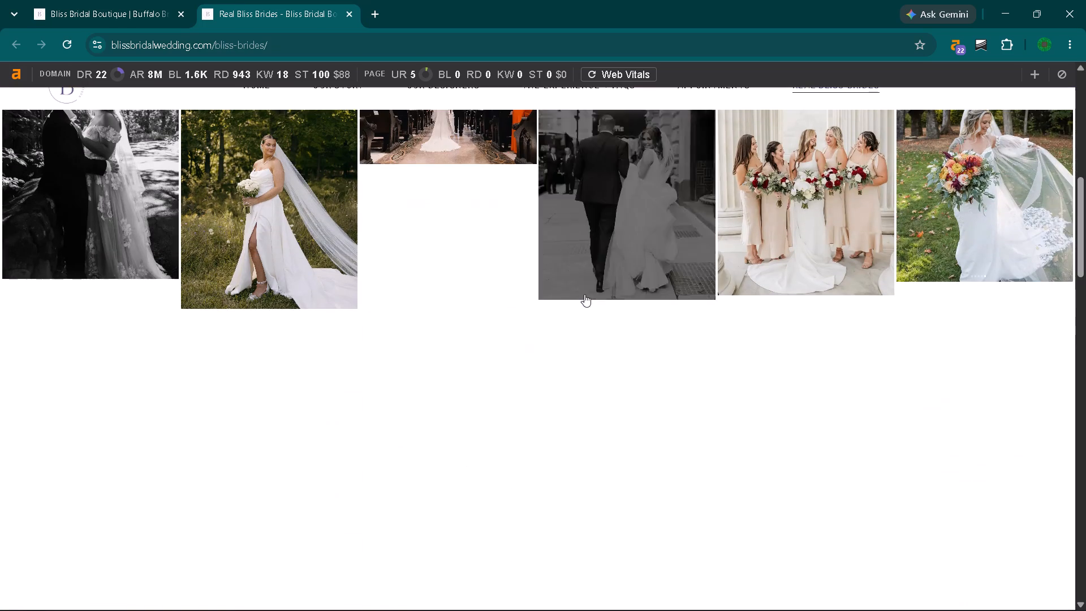
pyautogui.scroll(-6, 239, 400)
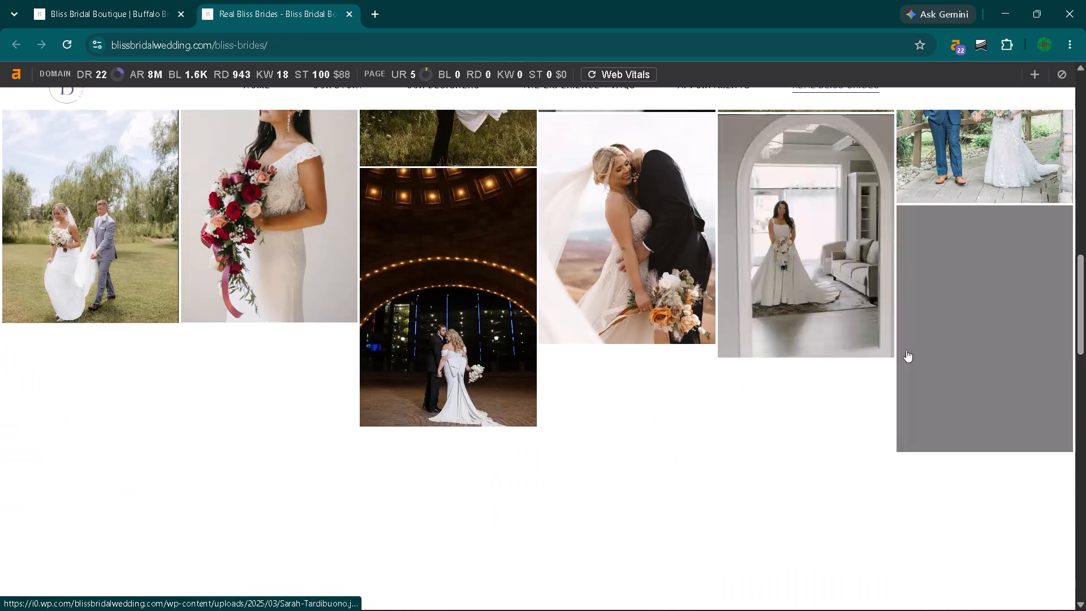
pyautogui.hotkey('ctrl', 'w')
# Finish the Bliss Bridal Boutique prospect as rejected, move to the next one and close its tab.
pyautogui.hotkey('alt', 'Tab')
pyautogui.click(970, 571)
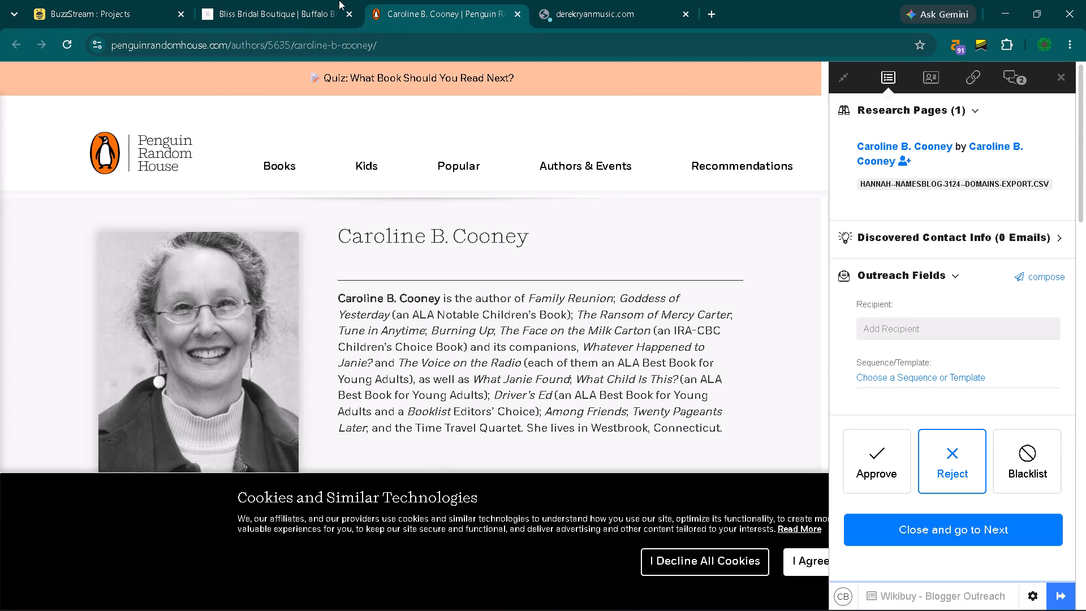
pyautogui.click(351, 14)
pyautogui.click(0, 246)
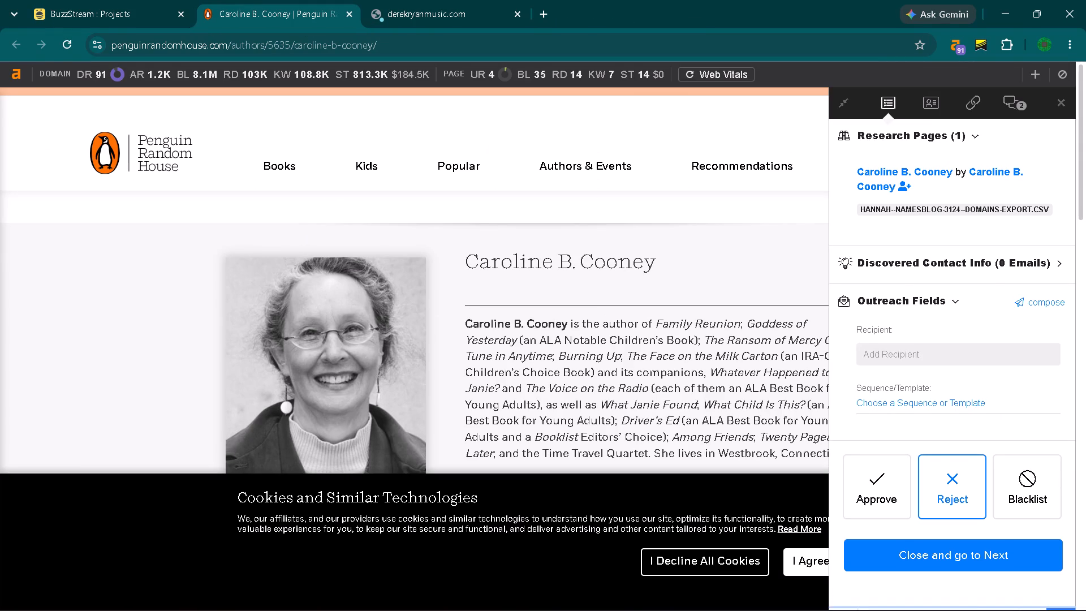
# Switch to the other browser window holding the Bliss Bridal Boutique site.
pyautogui.hotkey('alt', 'Tab')
pyautogui.hotkey('alt', 'Tab')
pyautogui.hotkey('alt', 'Tab')
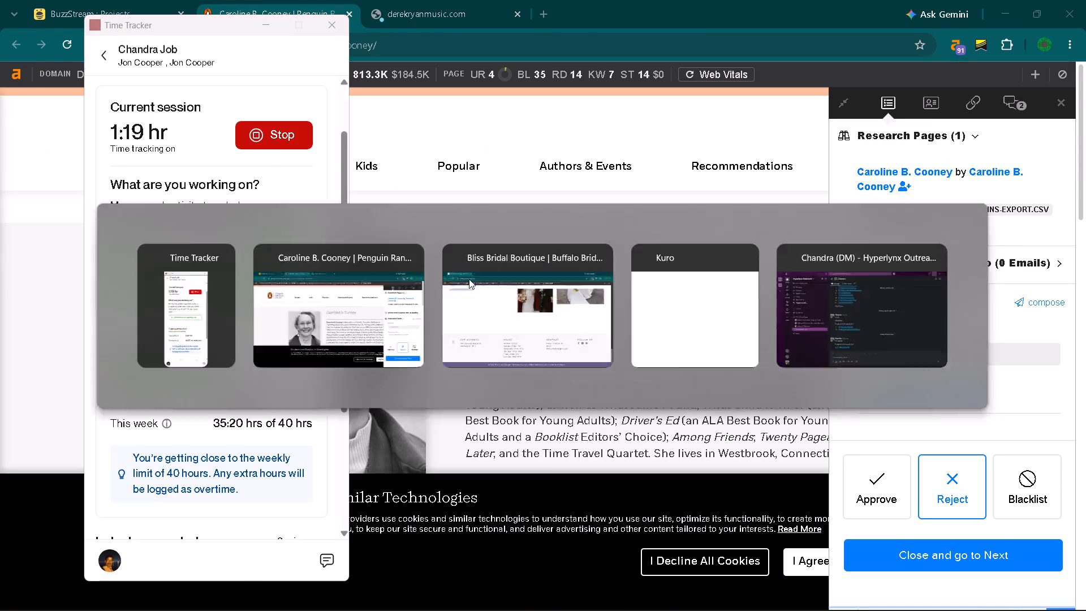
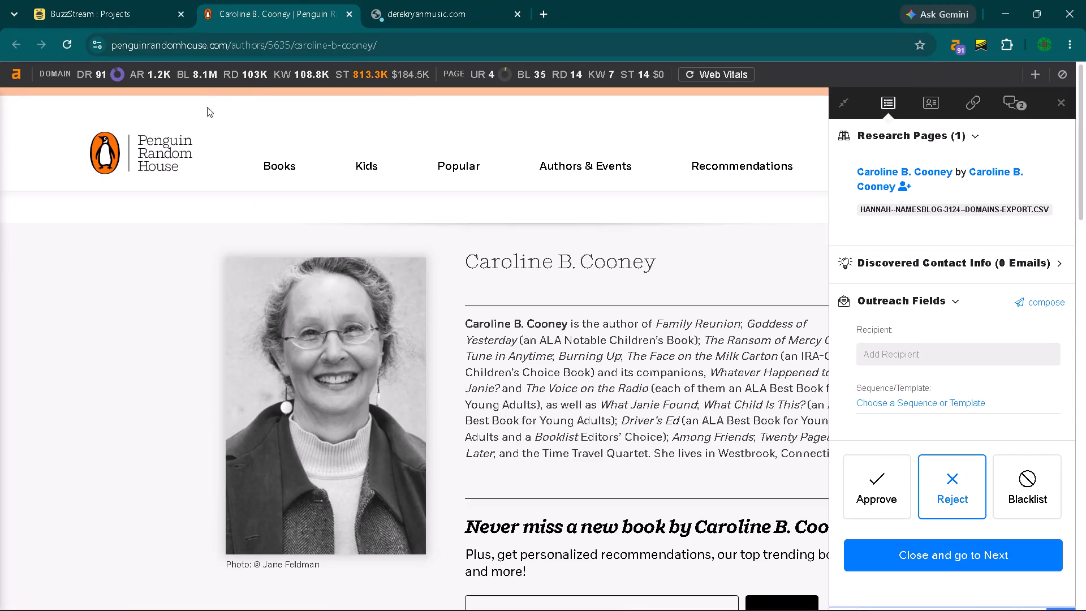
# Check the Caroline B. Cooney author page on Penguin Random House, finish the prospect as rejected and go to the next one.
pyautogui.scroll(-1, 153, 163)
pyautogui.scroll(7, 124, 164)
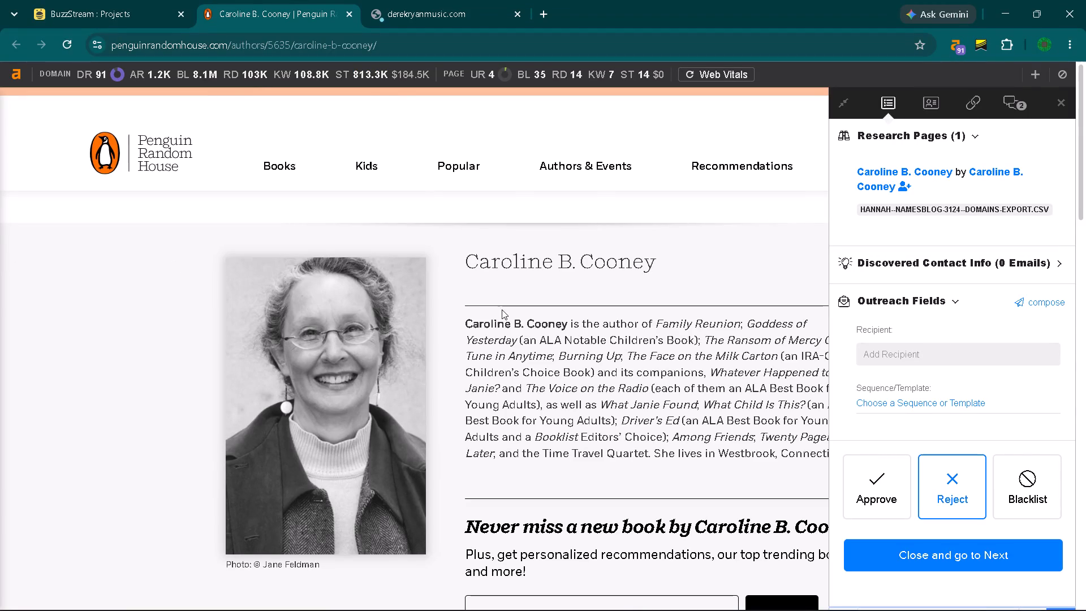
pyautogui.scroll(-2, 526, 364)
pyautogui.click(964, 543)
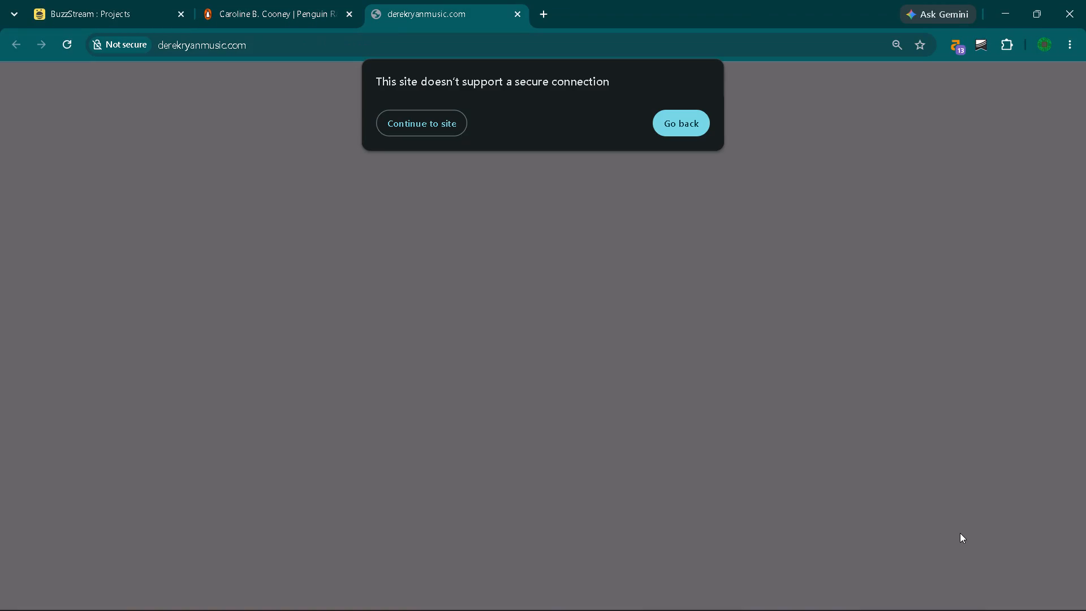
# Allow derekryanmusic.com to load without a secure connection and close the finished Caroline B. Cooney tab.
pyautogui.click(429, 121)
pyautogui.click(327, 0)
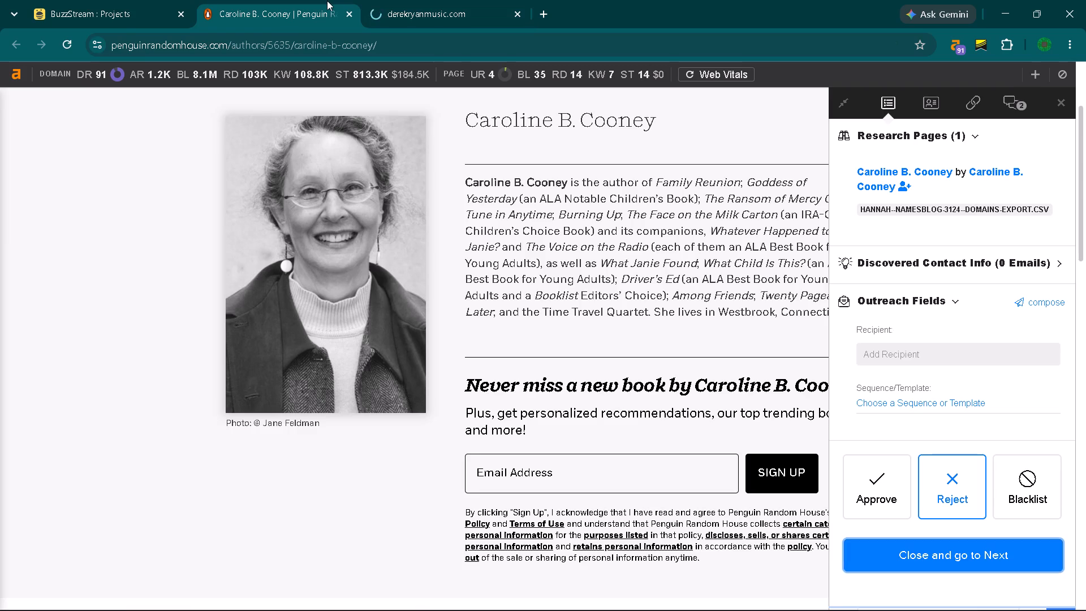
pyautogui.hotkey('ctrl', 'w')
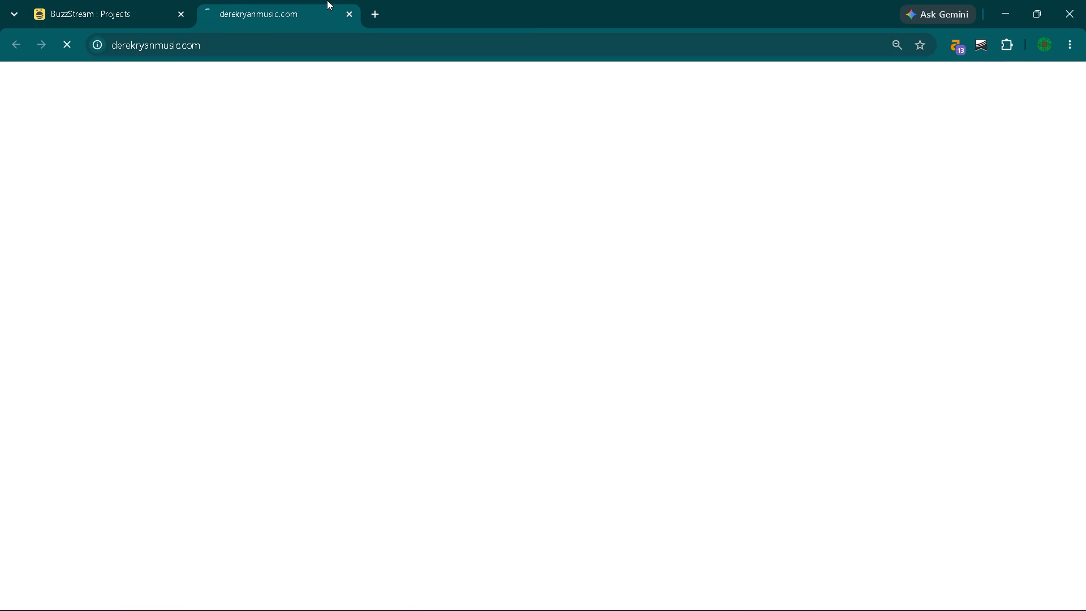
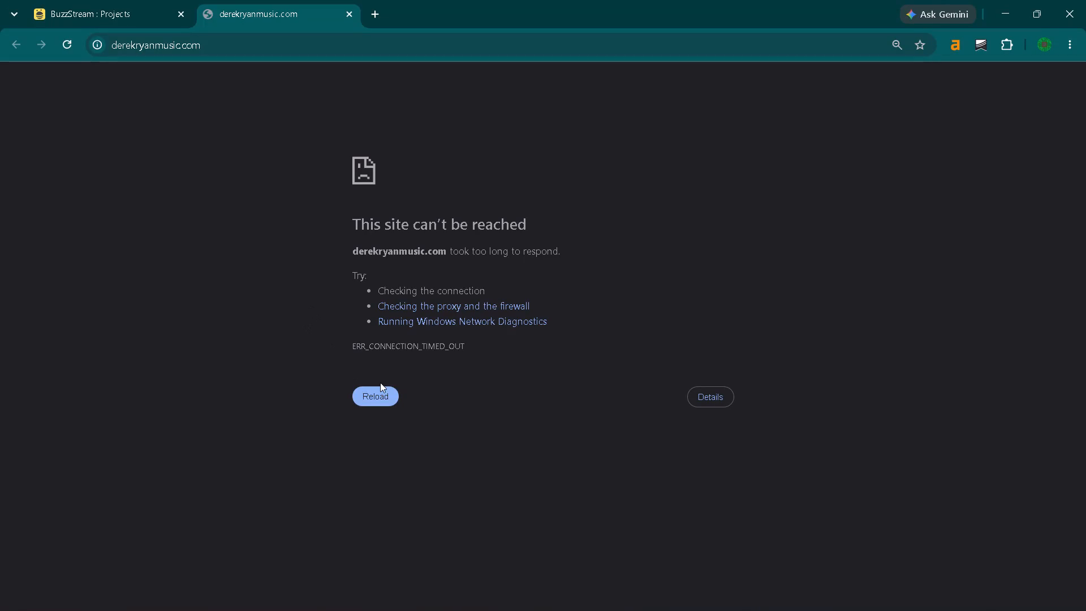
# Retry loading derekryanmusic.com, check whether it opens, and close its tab to return to the BuzzStream project.
pyautogui.click(380, 382)
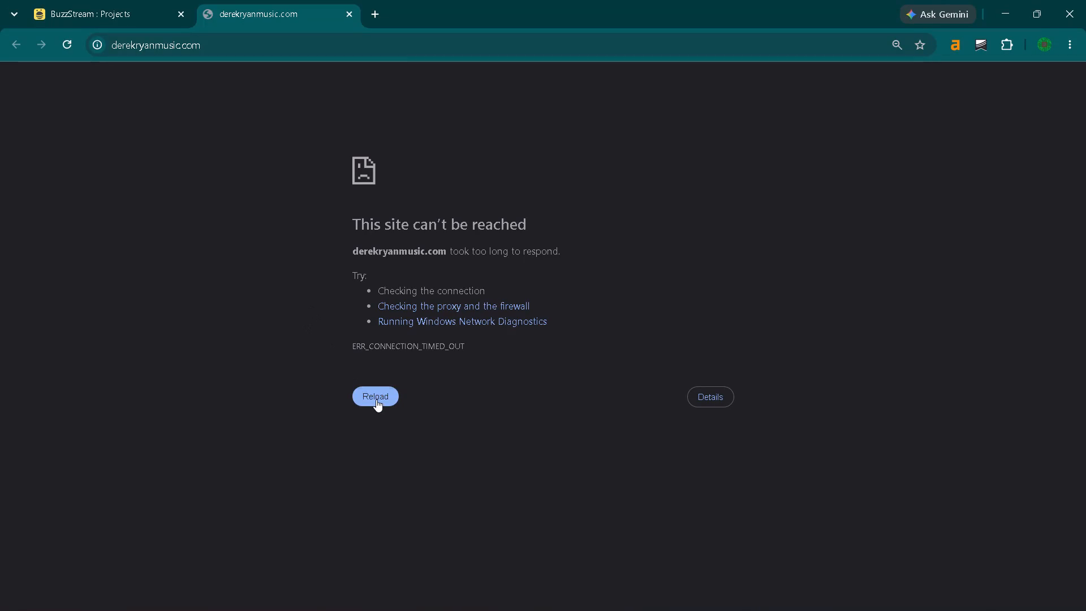
pyautogui.doubleClick(376, 399)
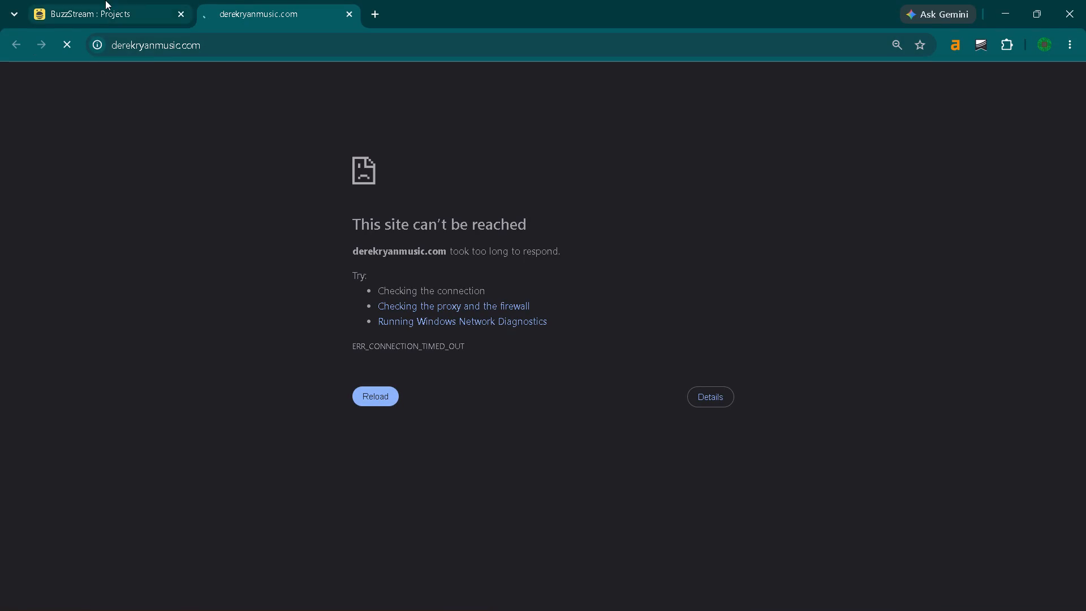
pyautogui.click(100, 0)
pyautogui.click(256, 0)
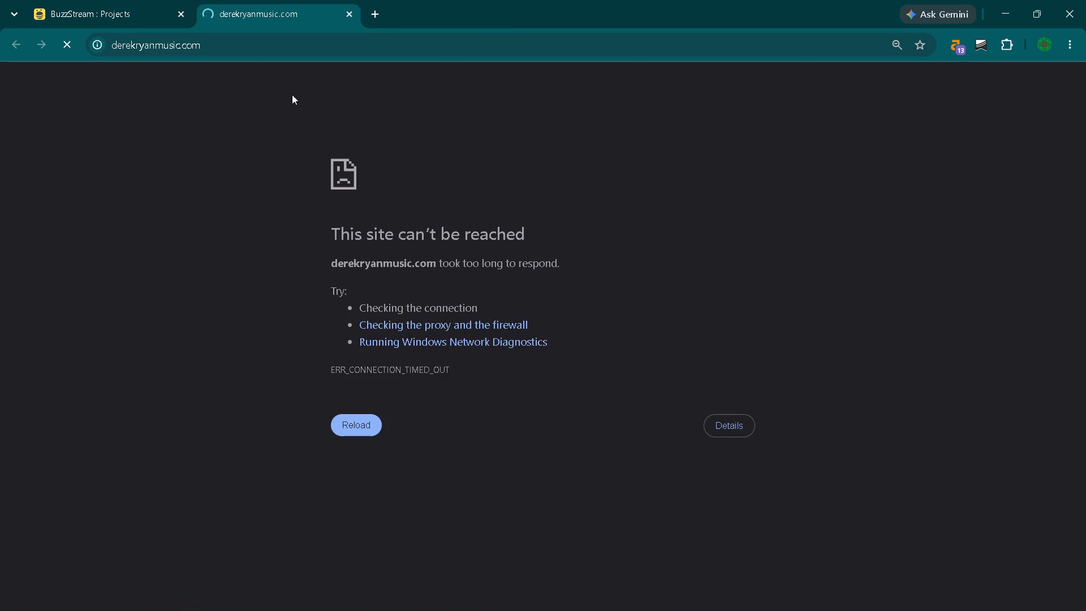
pyautogui.click(346, 8)
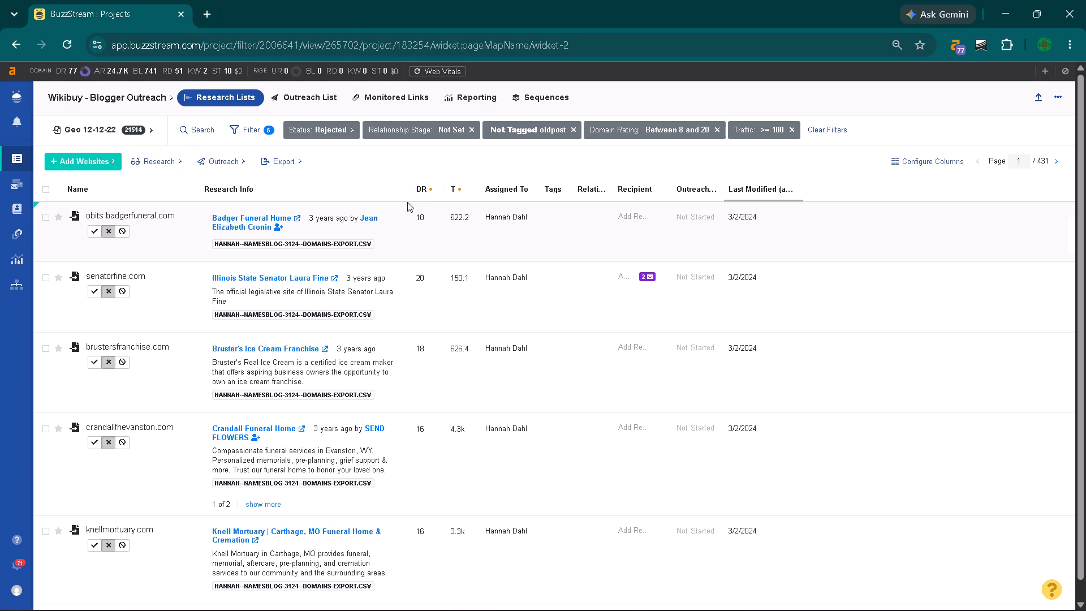
# Enter 5 as the page number for the rejected prospects in the Wikibuy research list.
pyautogui.click(442, 169)
pyautogui.tripleClick(1019, 160)
pyautogui.press('5')
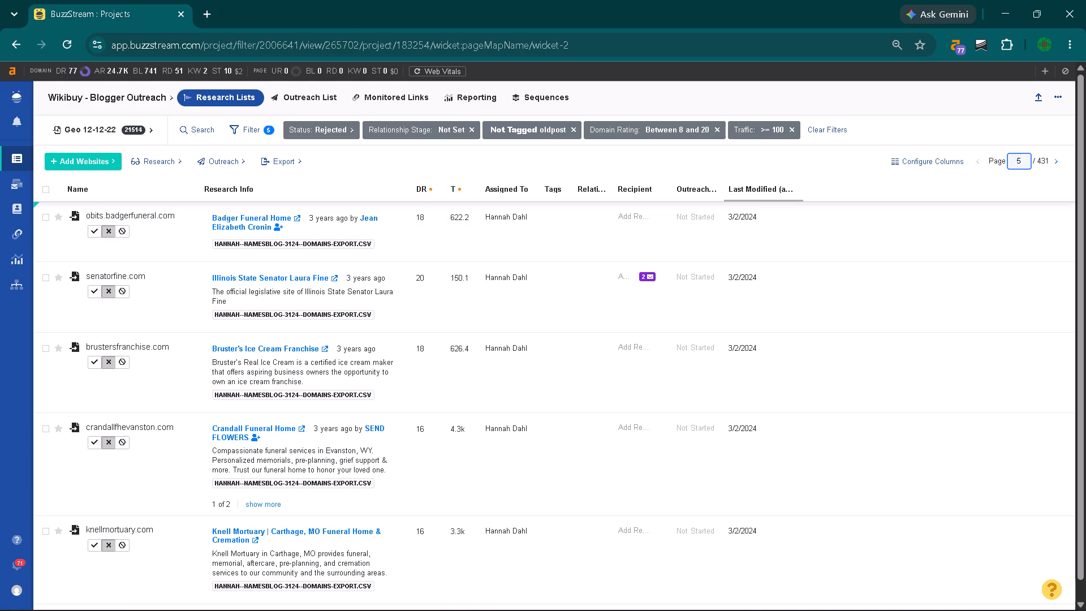
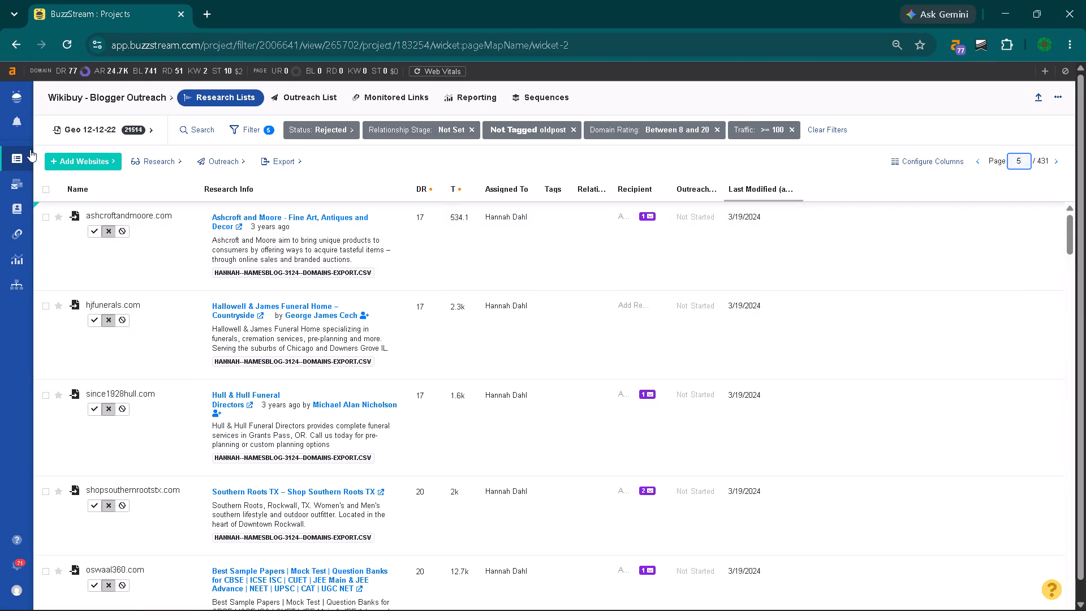
# Bulk edit the Overall Rating of all 50 websites on page 5 of the rejected prospects to High.
pyautogui.click(46, 188)
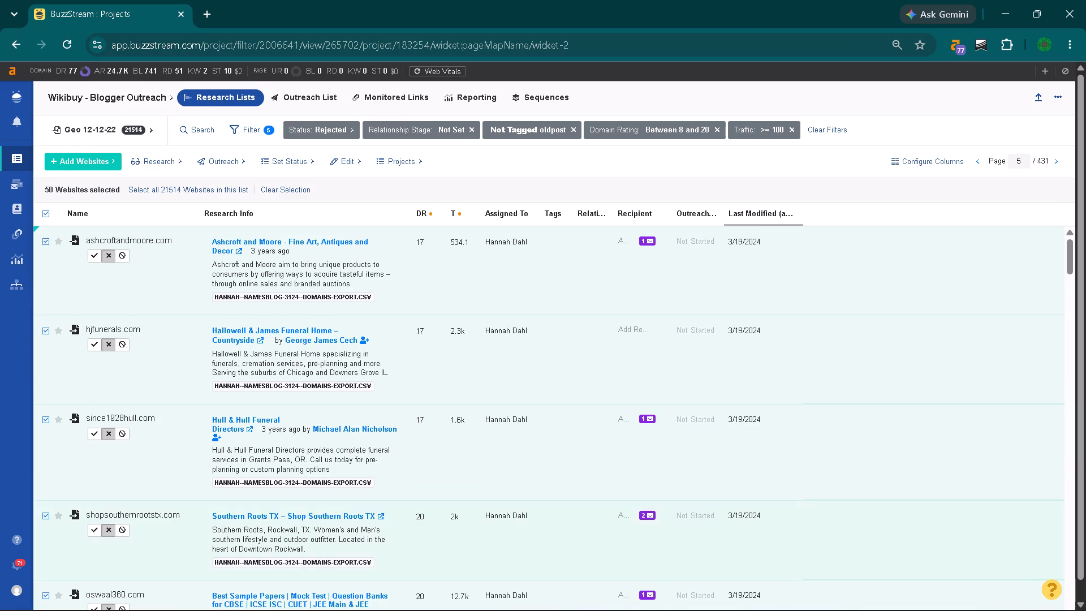
pyautogui.click(337, 161)
pyautogui.click(334, 269)
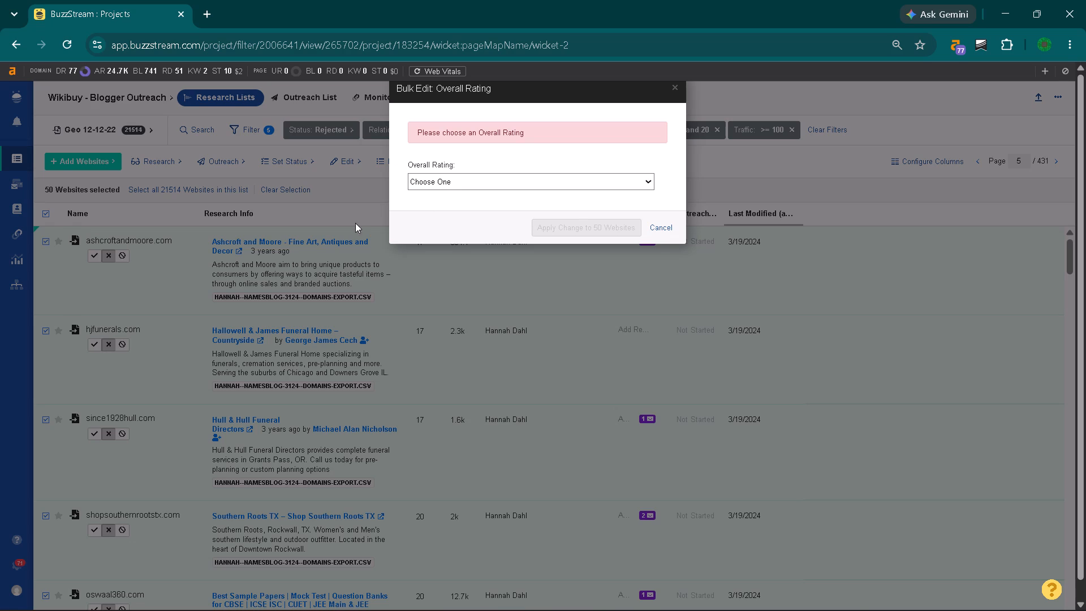
pyautogui.click(433, 175)
pyautogui.click(441, 266)
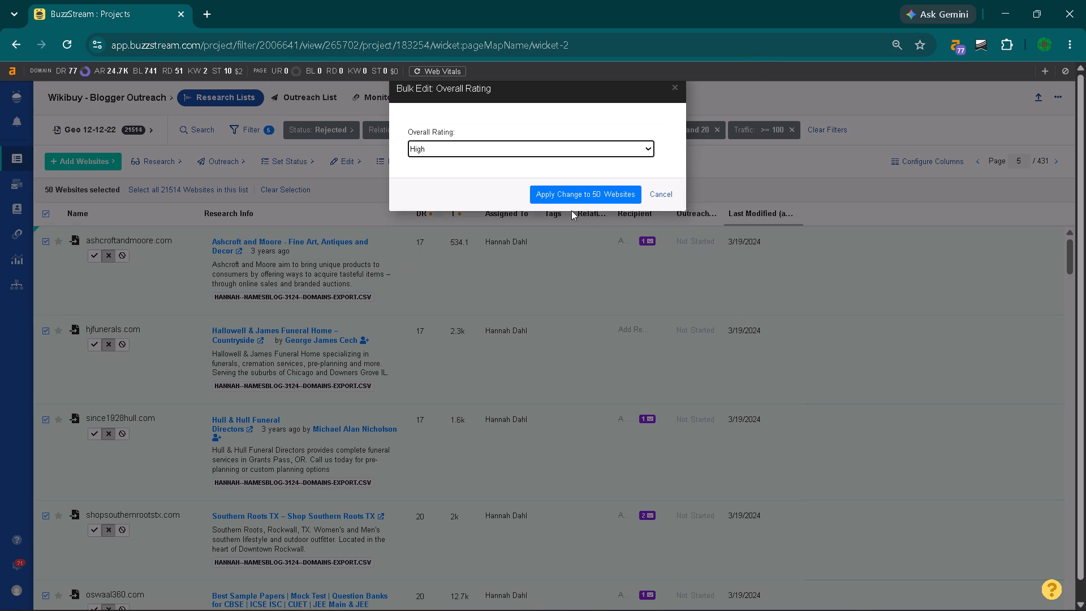
pyautogui.click(567, 196)
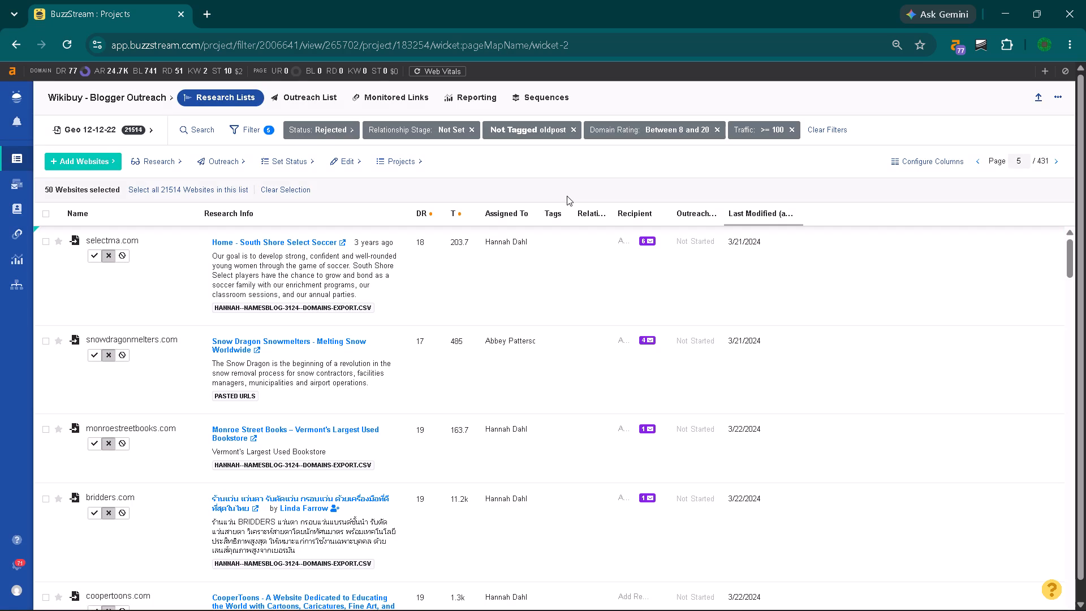
# Try to start the Research action for the 50 selected websites, and repeat the attempt.
pyautogui.click(154, 155)
pyautogui.click(158, 187)
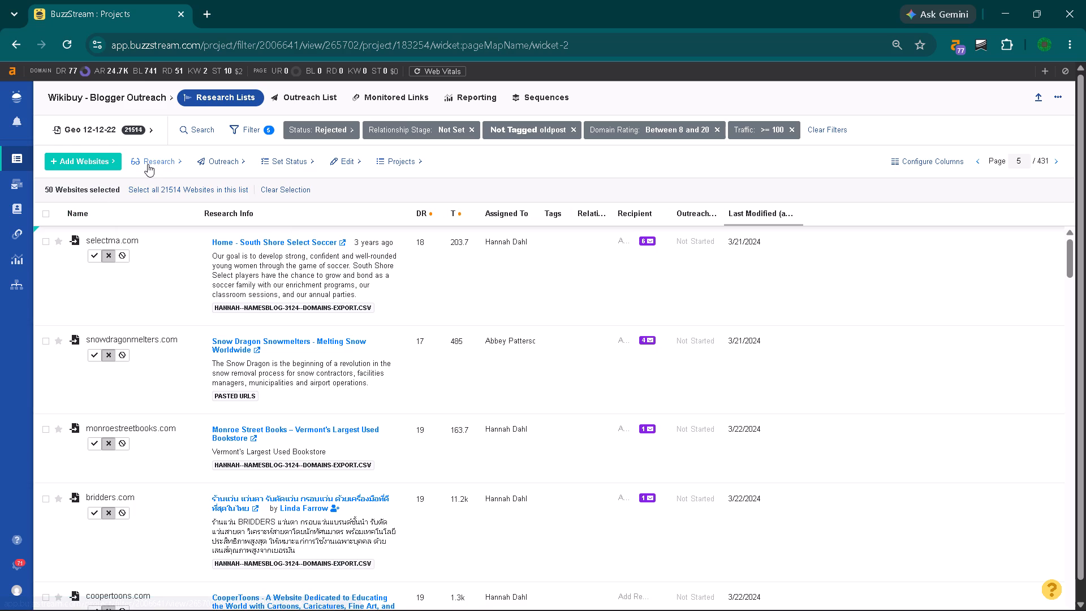
pyautogui.click(148, 159)
pyautogui.click(154, 188)
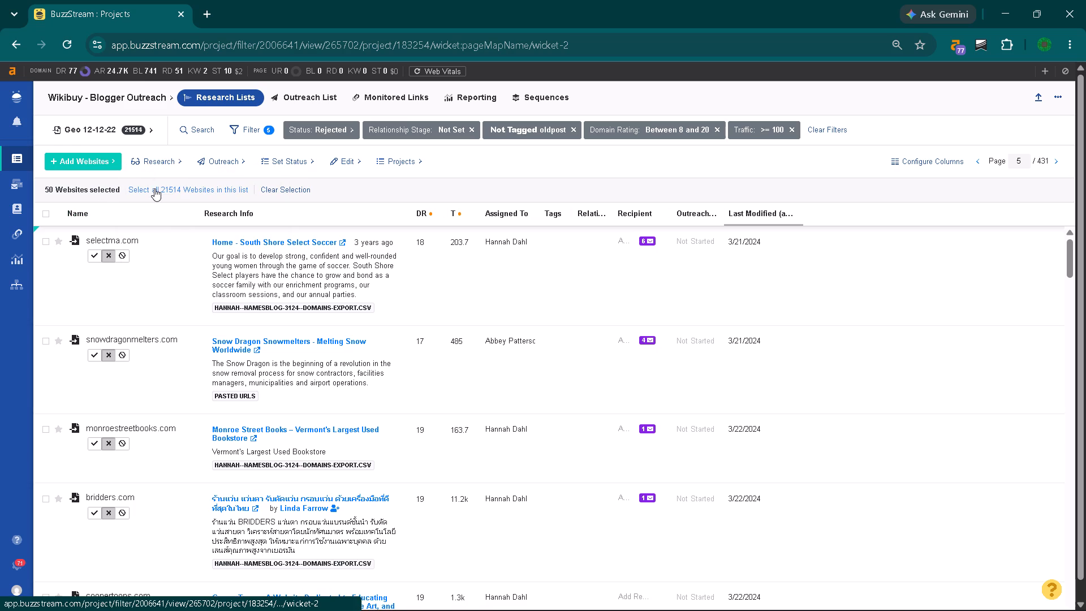
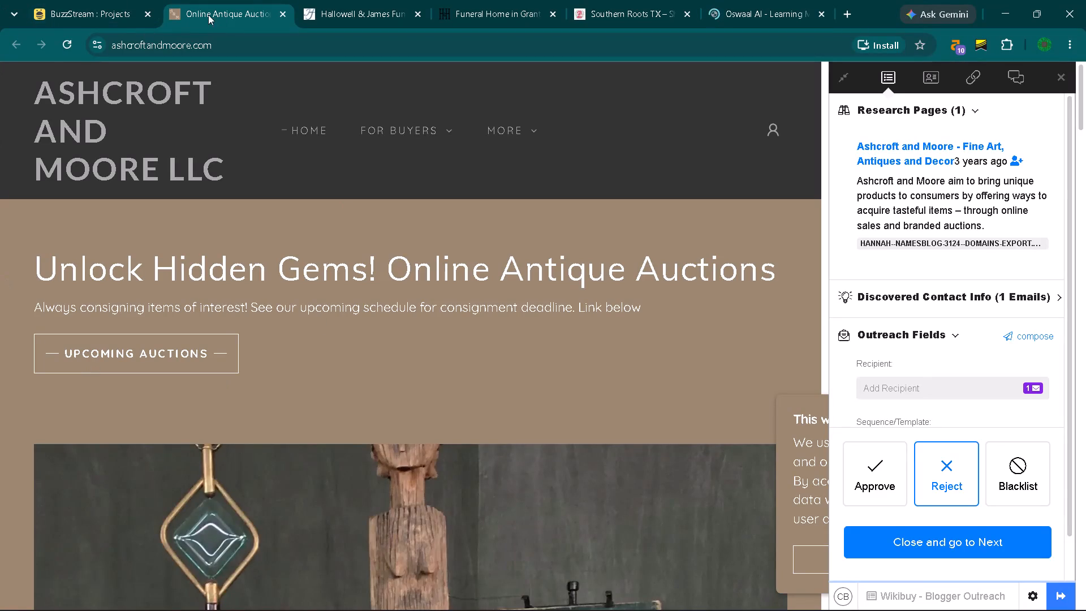
# Copy the ashcroftandmoore.com address from the research tab and load that site in the other browser window with the SEO metrics bar.
pyautogui.click(227, 33)
pyautogui.hotkey('ctrl', 'c')
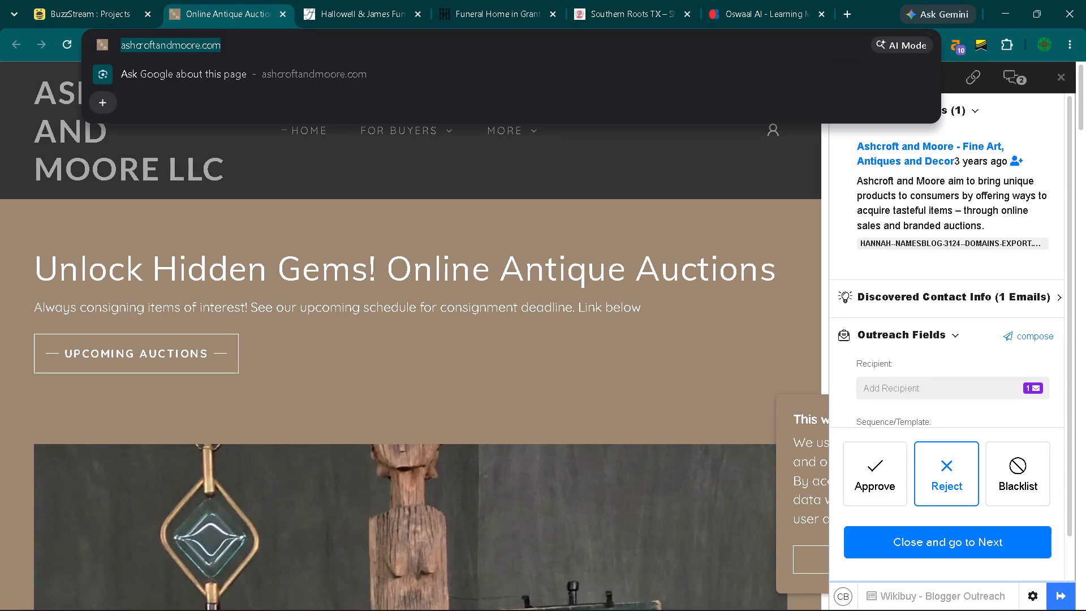
pyautogui.hotkey('ctrl', 'c')
pyautogui.hotkey('ctrl', 'c')
pyautogui.hotkey('alt', 'Tab')
pyautogui.click(230, 44)
pyautogui.hotkey('ctrl', 'v')
pyautogui.press('Return')
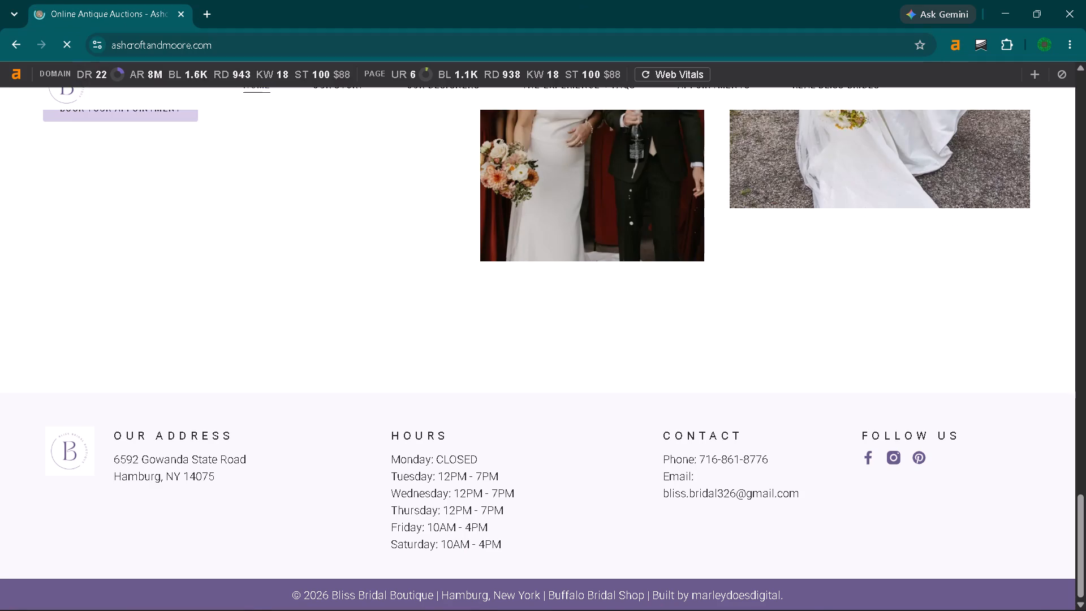
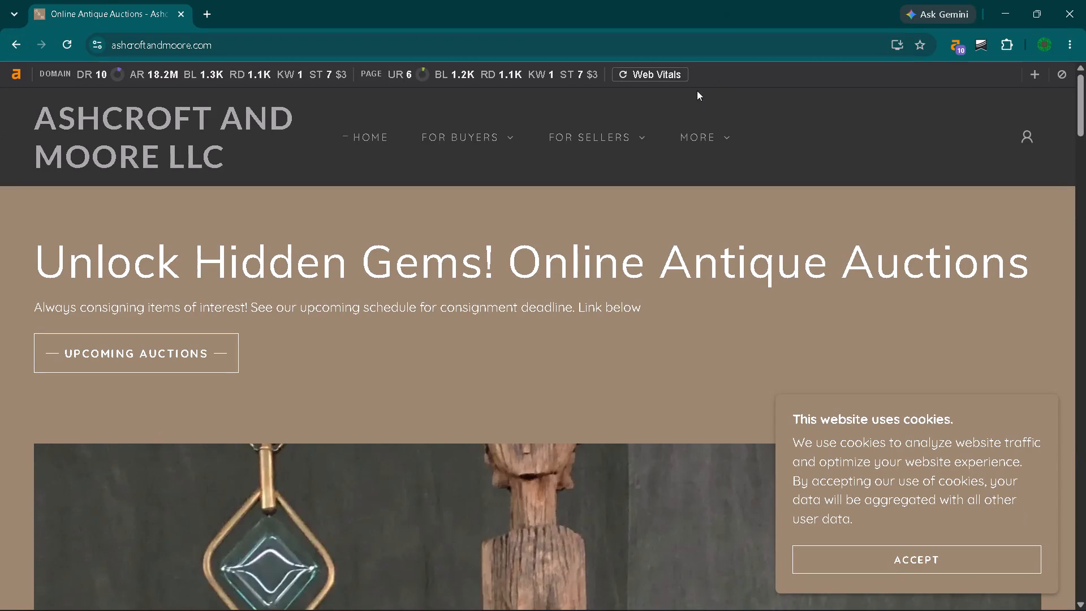
# Examine the Ashcroft and Moore site's navigation menus and the bottom of its home page, accepting the cookie notice.
pyautogui.click(682, 133)
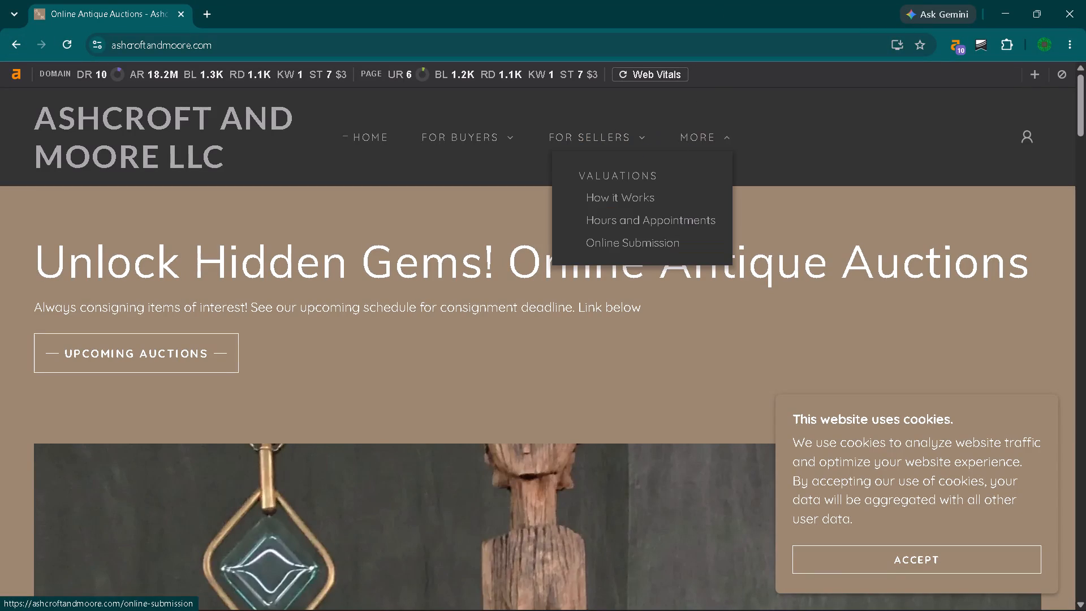
pyautogui.click(426, 241)
pyautogui.click(432, 140)
pyautogui.click(588, 131)
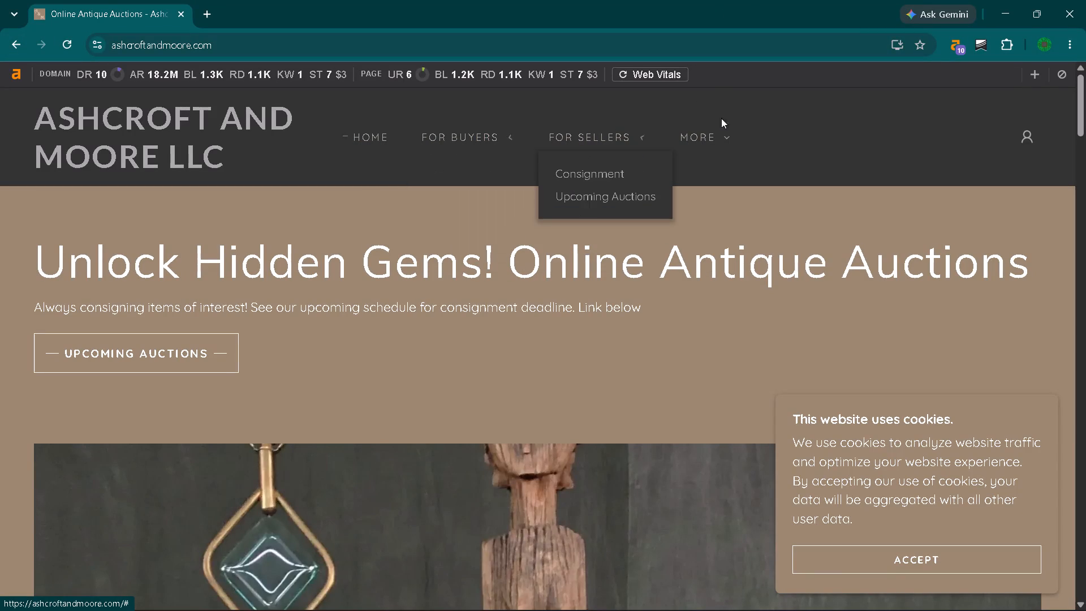
pyautogui.click(876, 118)
pyautogui.moveTo(1085, 107); pyautogui.dragTo(1082, 605)
pyautogui.scroll(-4, 470, 527)
pyautogui.scroll(1, 497, 529)
pyautogui.moveTo(101, 510); pyautogui.dragTo(114, 509)
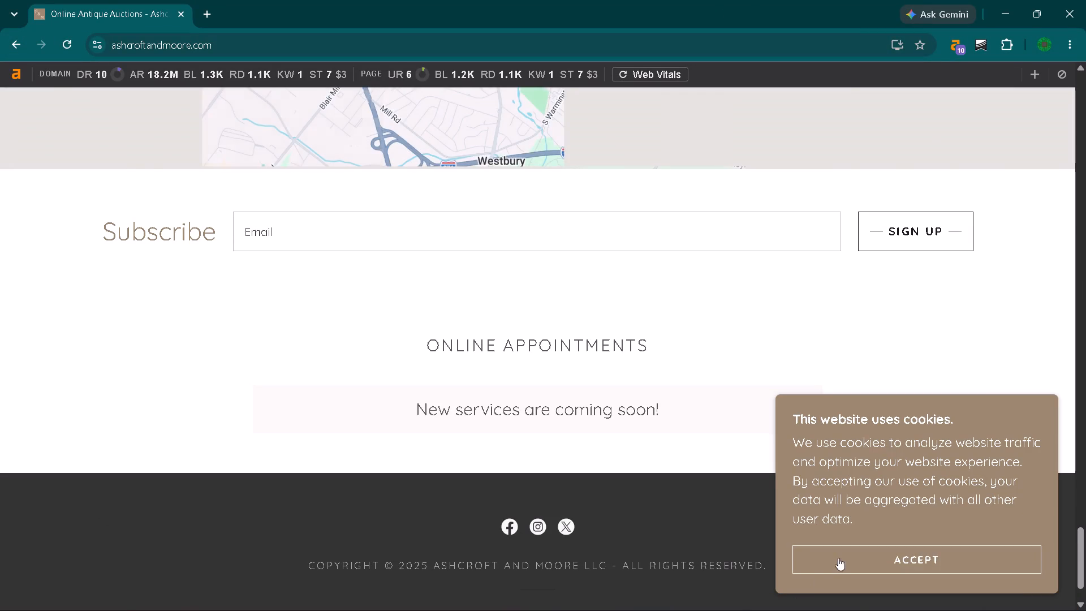
pyautogui.click(839, 554)
pyautogui.scroll(-6, 347, 236)
pyautogui.scroll(9, 585, 385)
pyautogui.scroll(-2, 496, 306)
pyautogui.scroll(14, 488, 298)
pyautogui.scroll(-15, 529, 308)
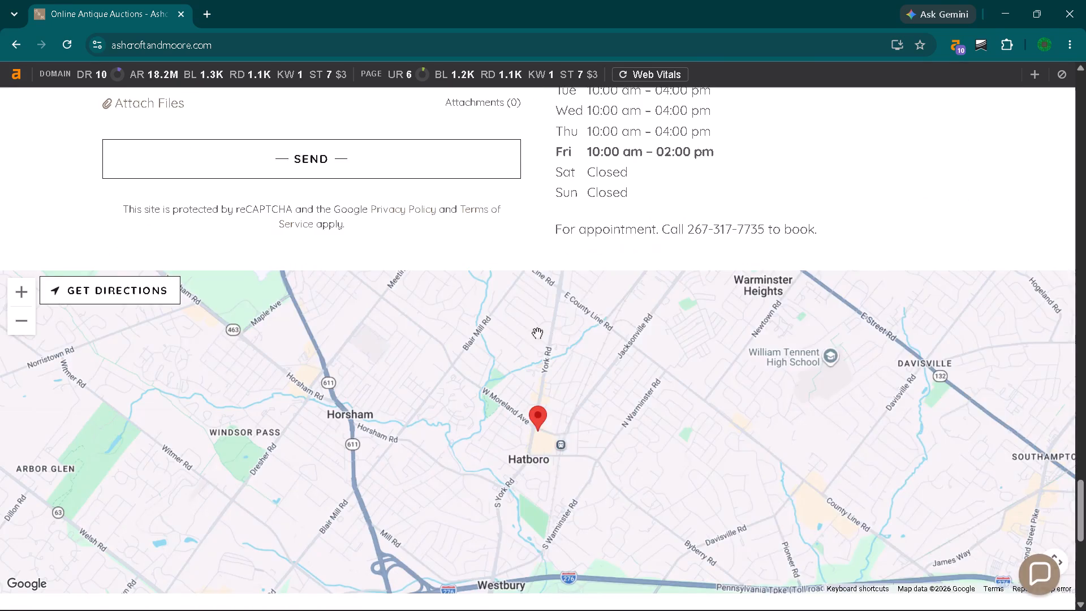
pyautogui.scroll(-3, 537, 333)
pyautogui.scroll(1, 594, 339)
pyautogui.scroll(-5, 594, 350)
# Return to the research window, finish the ashcroftandmoore.com review by advancing to the next prospect, and close the Ashcroft tab.
pyautogui.hotkey('alt', 'Tab')
pyautogui.click(924, 537)
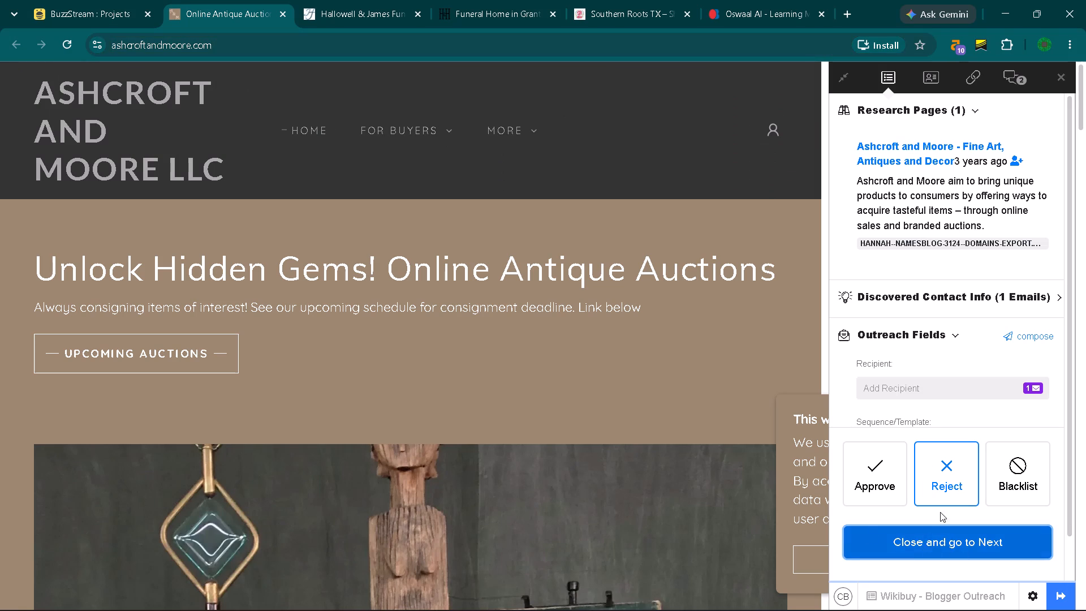
pyautogui.click(910, 544)
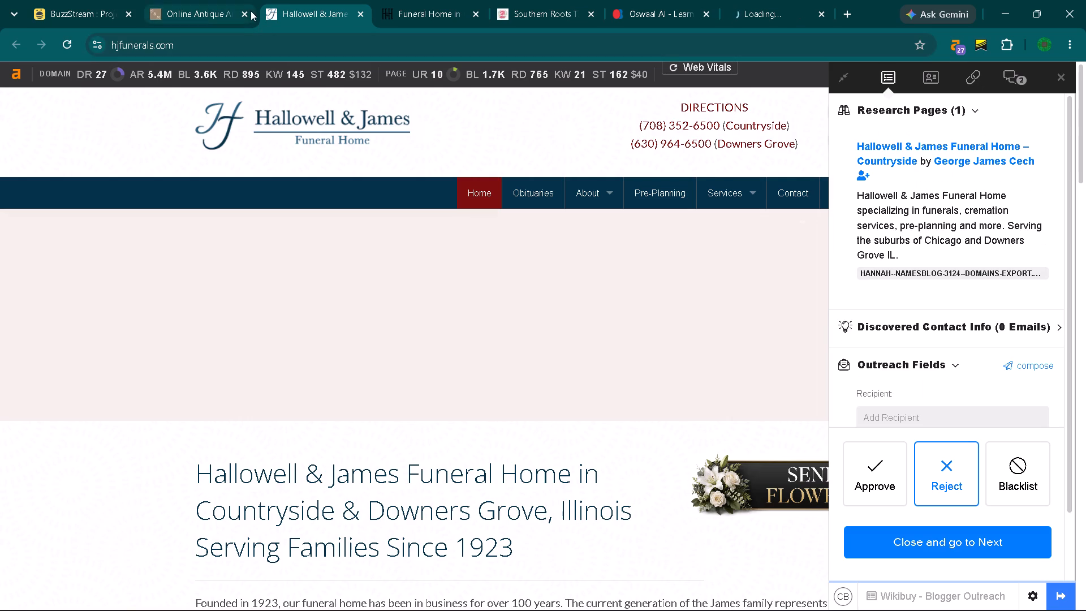
pyautogui.click(245, 10)
# Check the Hallowell & James Funeral Home page, advance to the next prospect with Reject kept, and close the hjfunerals.com tab.
pyautogui.click(0, 266)
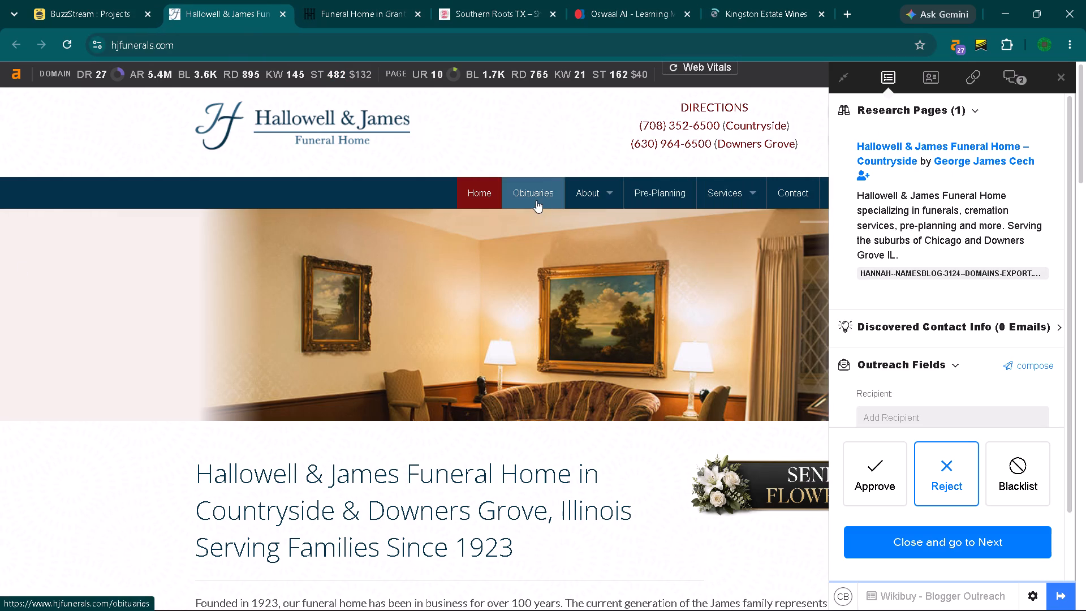
pyautogui.scroll(-13, 398, 244)
pyautogui.click(924, 545)
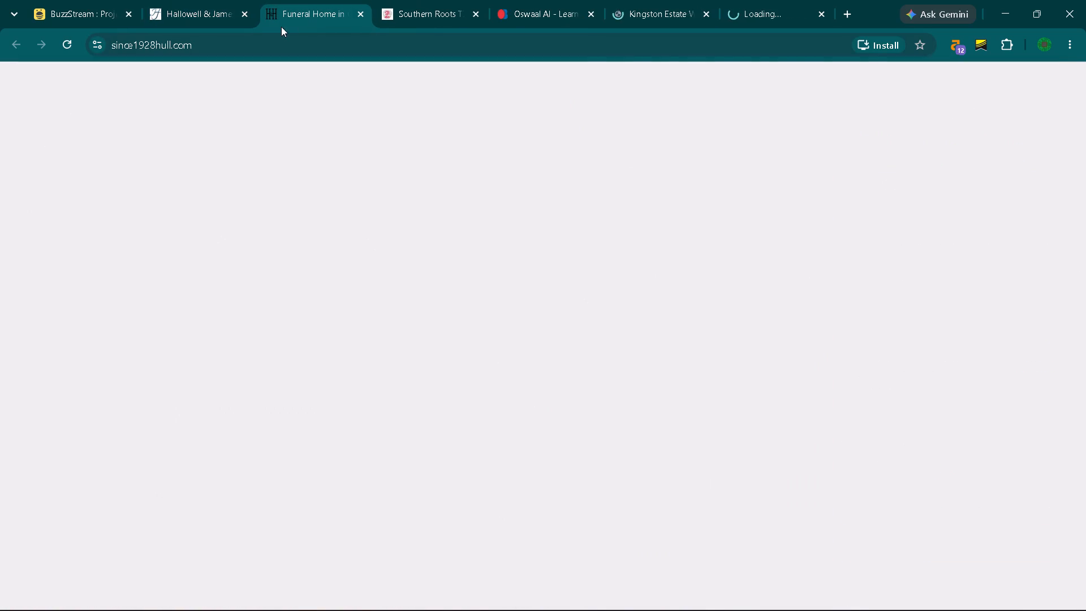
pyautogui.click(245, 17)
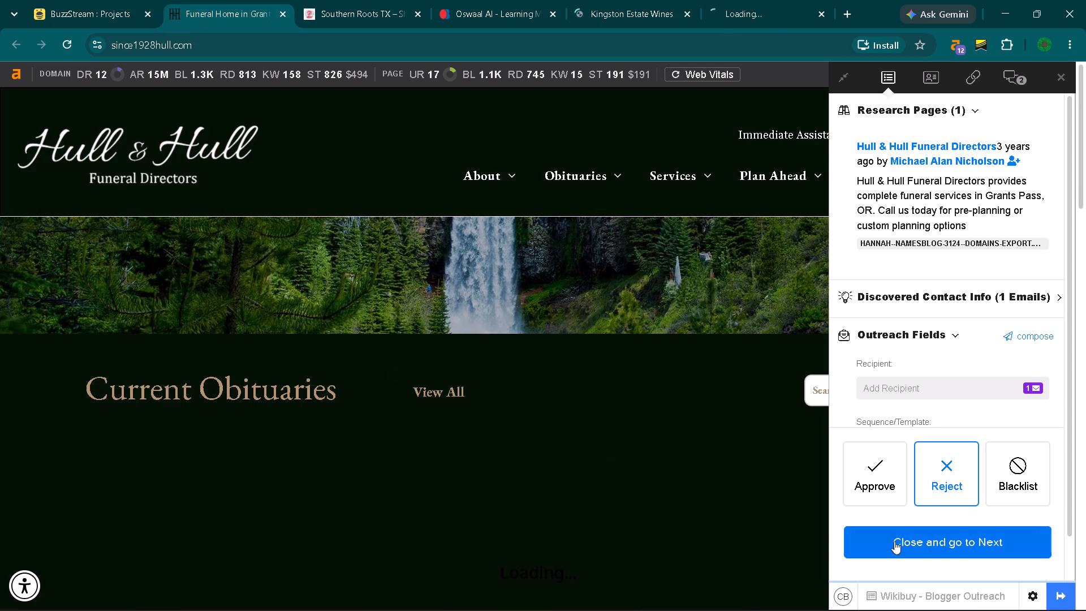
# Finish the Hull & Hull Funeral Directors review with Reject kept and advance to the next prospect.
pyautogui.click(886, 543)
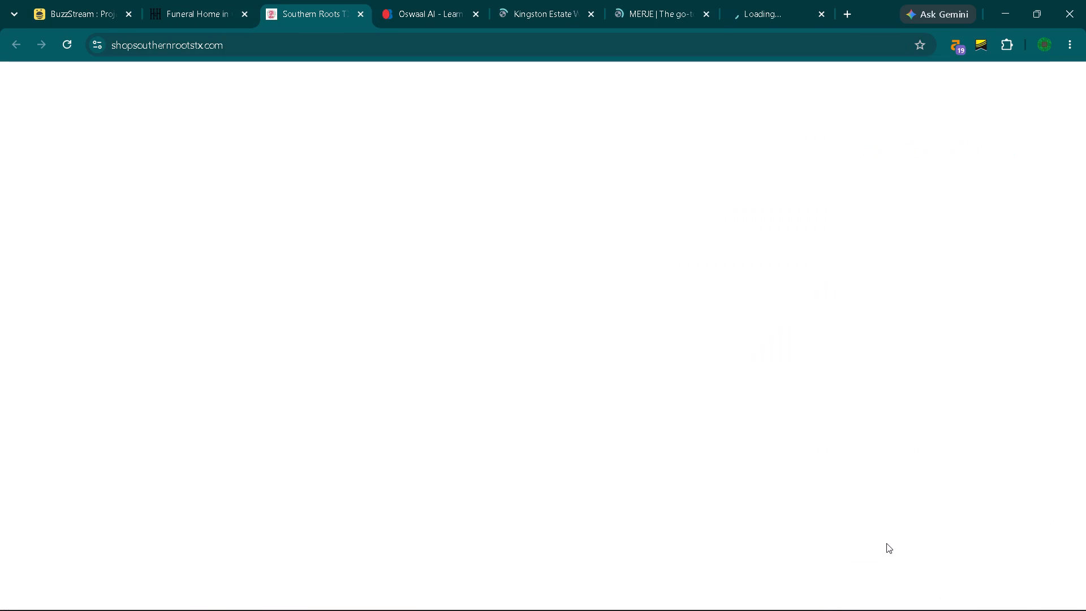
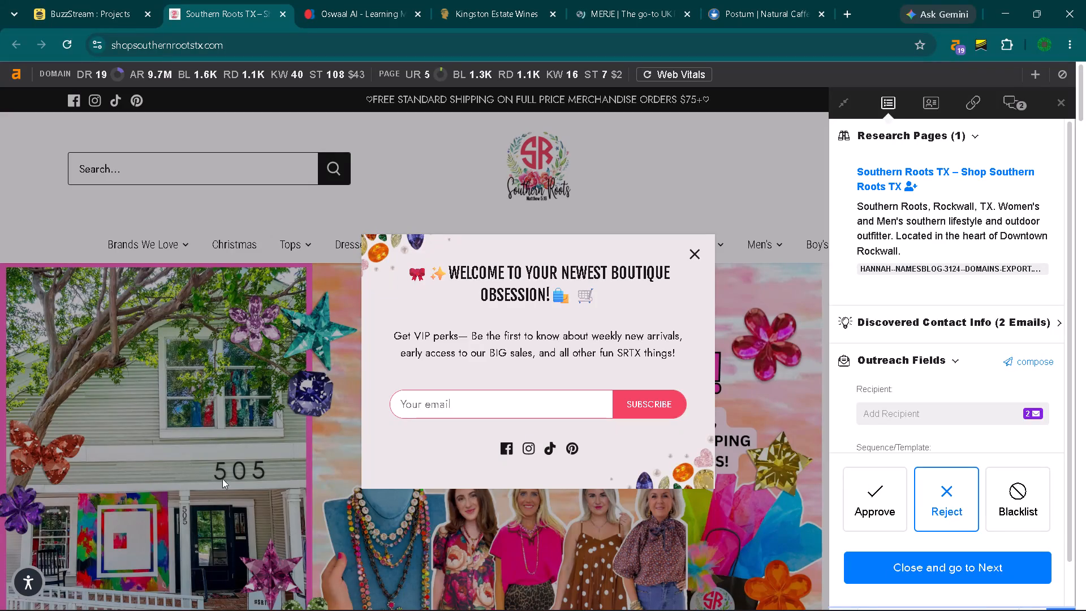
# Dismiss the Southern Roots welcome pop-up, load shopsouthernrootstx.com in the second Chrome window, and return to the research window.
pyautogui.click(0, 123)
pyautogui.click(268, 50)
pyautogui.hotkey('ctrl', 'c')
pyautogui.hotkey('ctrl', 'c')
pyautogui.hotkey('ctrl', 'c')
pyautogui.hotkey('alt', 'Tab')
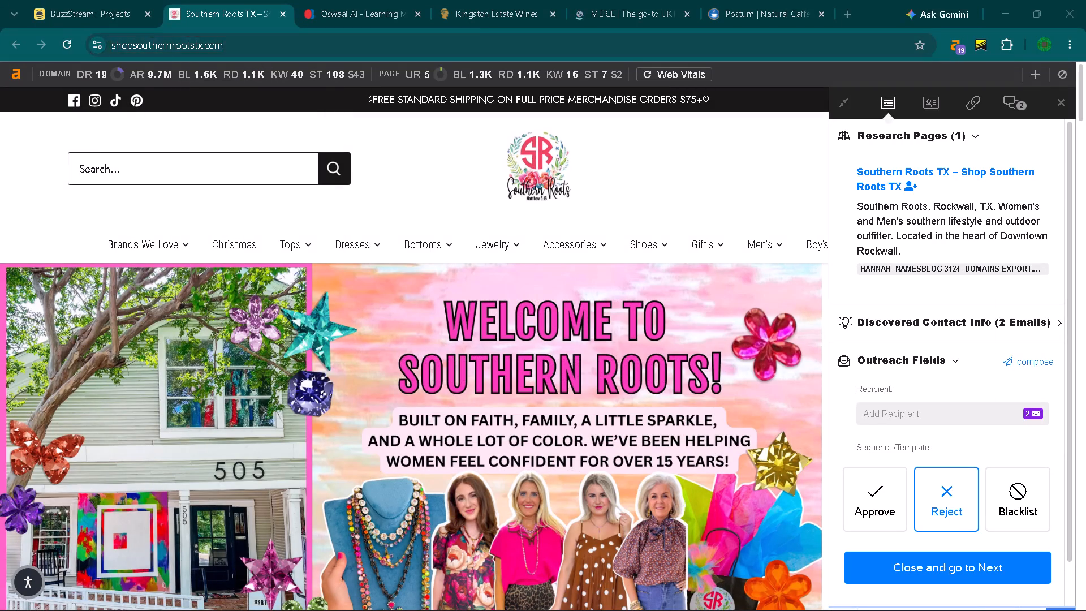
pyautogui.click(268, 50)
pyautogui.hotkey('ctrl', 'v')
pyautogui.press('Return')
pyautogui.hotkey('alt', 'Tab')
pyautogui.hotkey('alt', 'Tab')
pyautogui.hotkey('alt', 'Tab')
pyautogui.hotkey('alt', 'Tab')
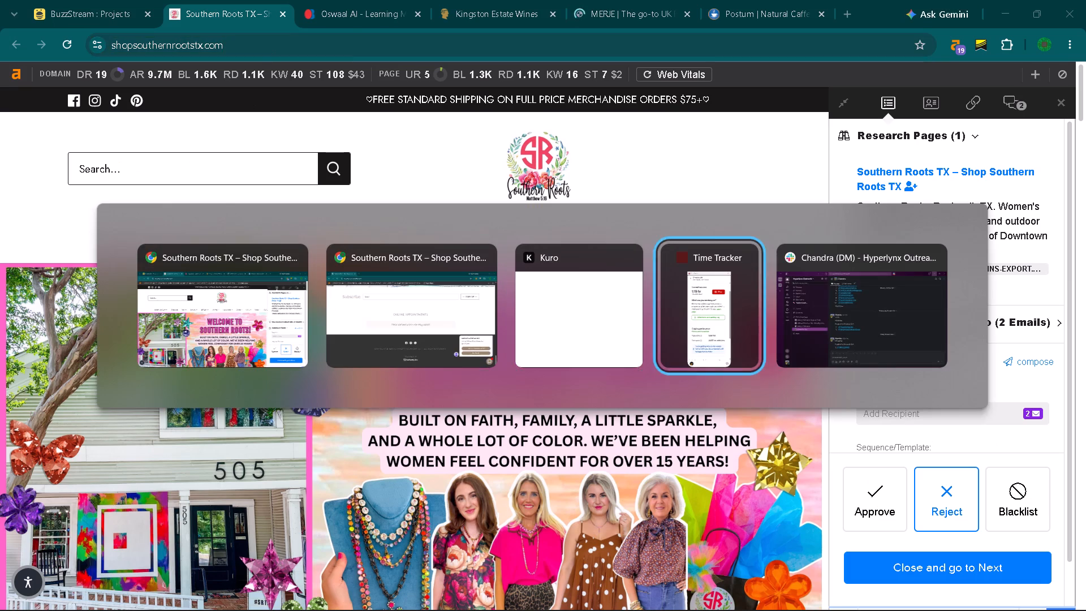
pyautogui.hotkey('alt', 'Tab')
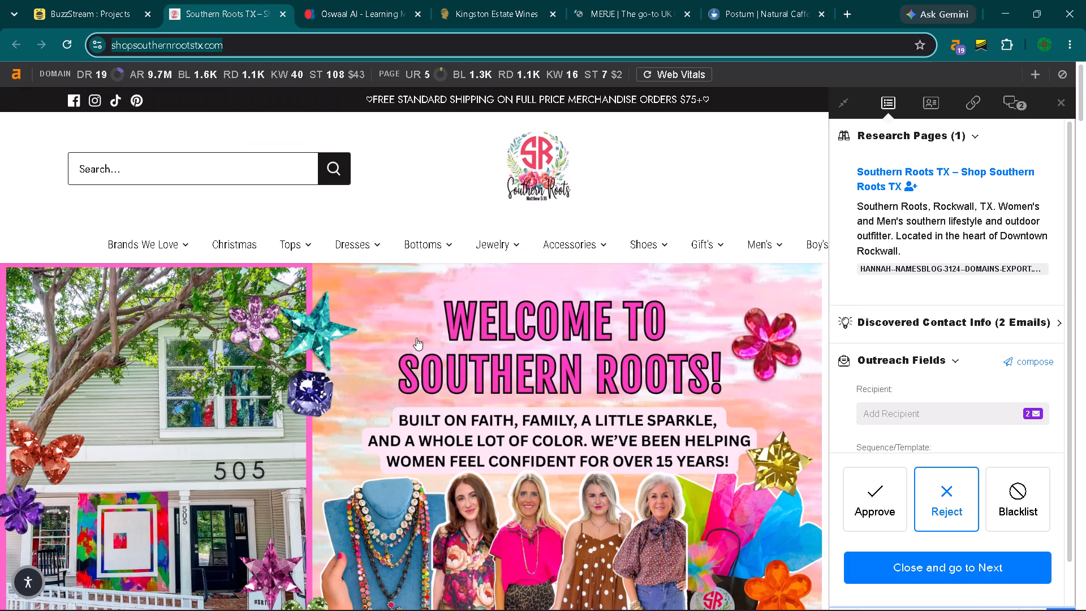
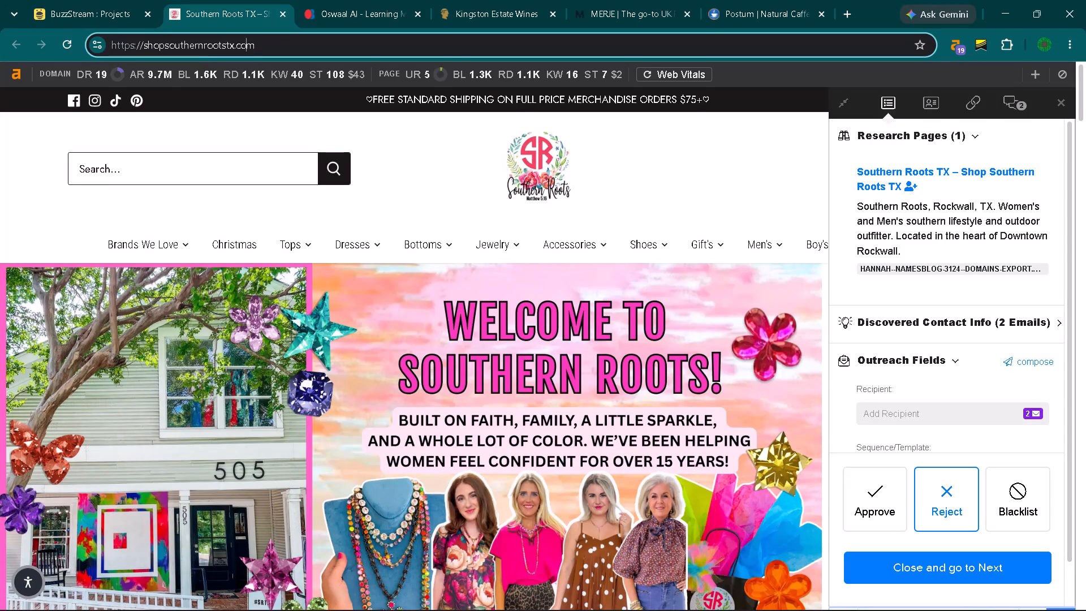
# Reload shopsouthernrootstx.com in the second Chrome window using the address copied from the research window.
pyautogui.hotkey('ctrl', 'c')
pyautogui.hotkey('ctrl', 'c')
pyautogui.hotkey('alt', 'Tab')
pyautogui.click(247, 48)
pyautogui.hotkey('ctrl', 'v')
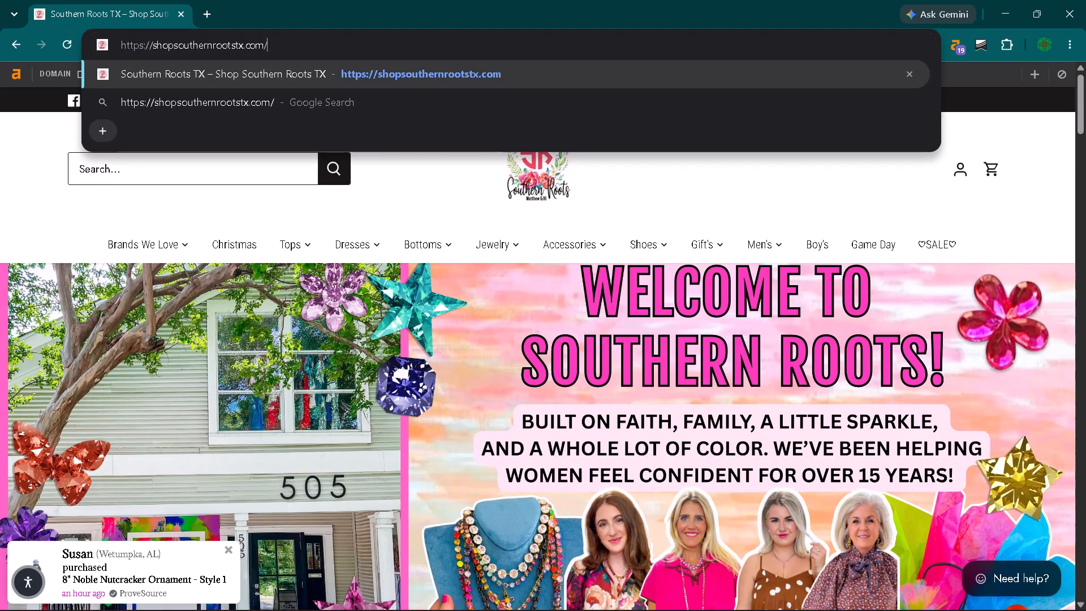
pyautogui.press('Return')
# Examine the Southern Roots homepage from the product listings to the footer links, and return to the research window.
pyautogui.moveTo(1084, 105); pyautogui.dragTo(1078, 593)
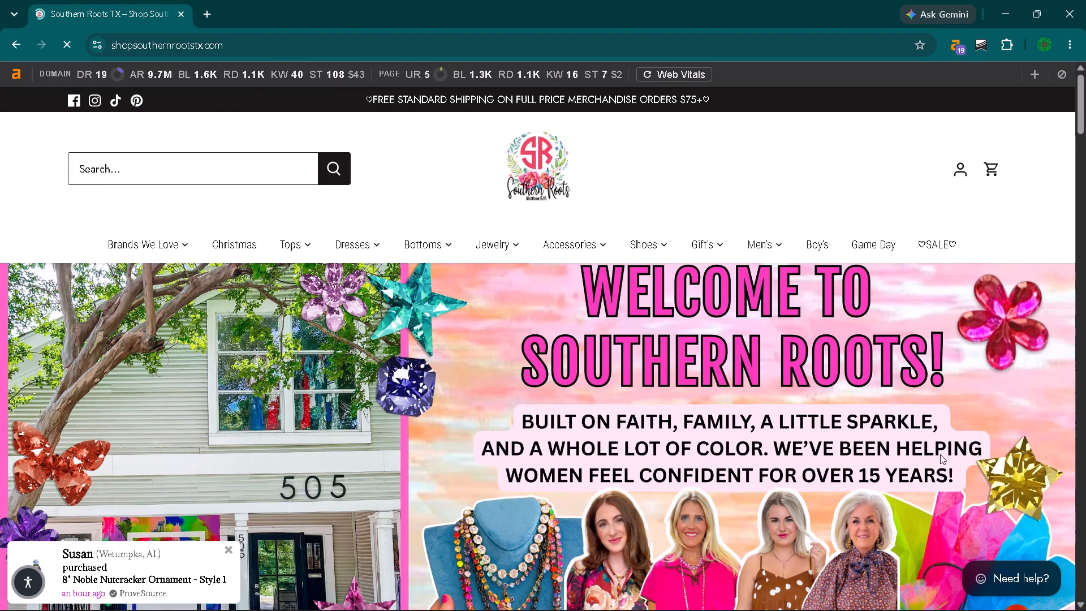
pyautogui.scroll(-5, 175, 360)
pyautogui.scroll(1, 199, 355)
pyautogui.scroll(-3, 199, 355)
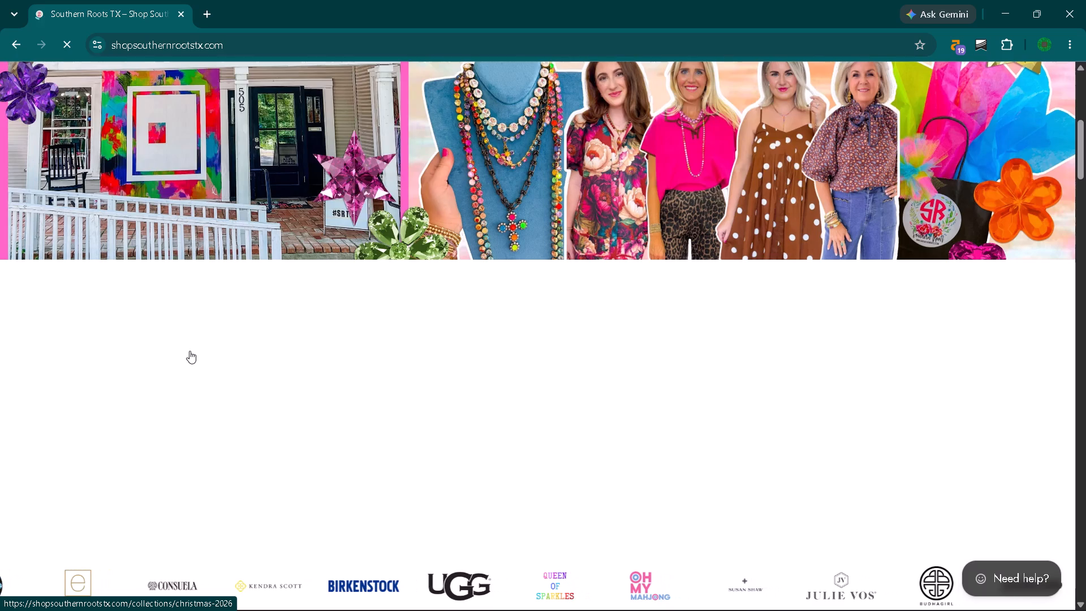
pyautogui.scroll(-7, 1, 245)
pyautogui.scroll(-8, 109, 425)
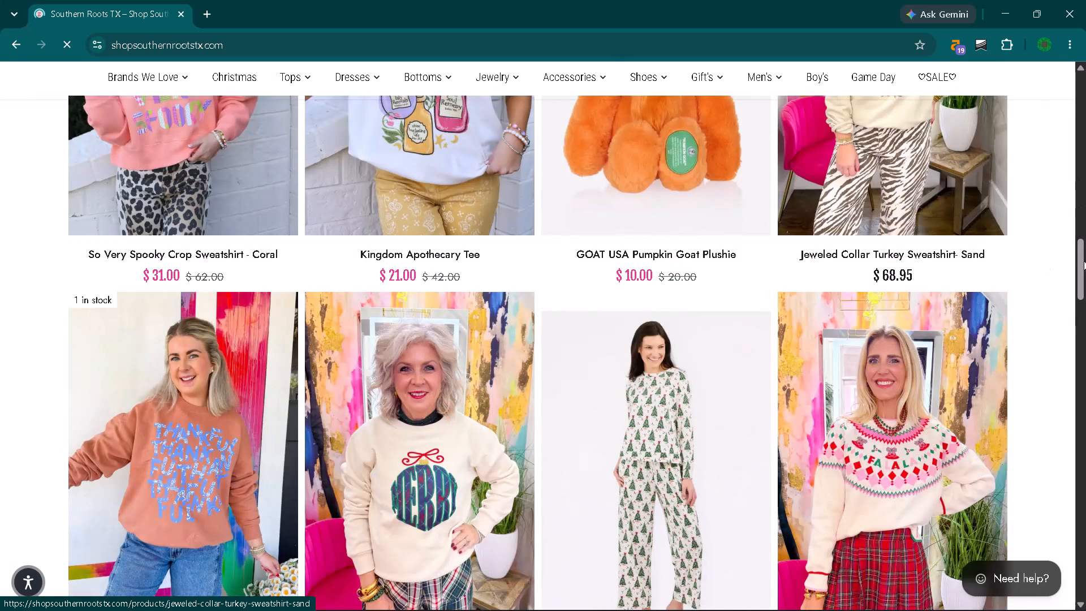
pyautogui.moveTo(1085, 261); pyautogui.dragTo(1083, 607)
pyautogui.scroll(-5, 520, 455)
pyautogui.scroll(-3, 351, 597)
pyautogui.hotkey('alt', 'Tab')
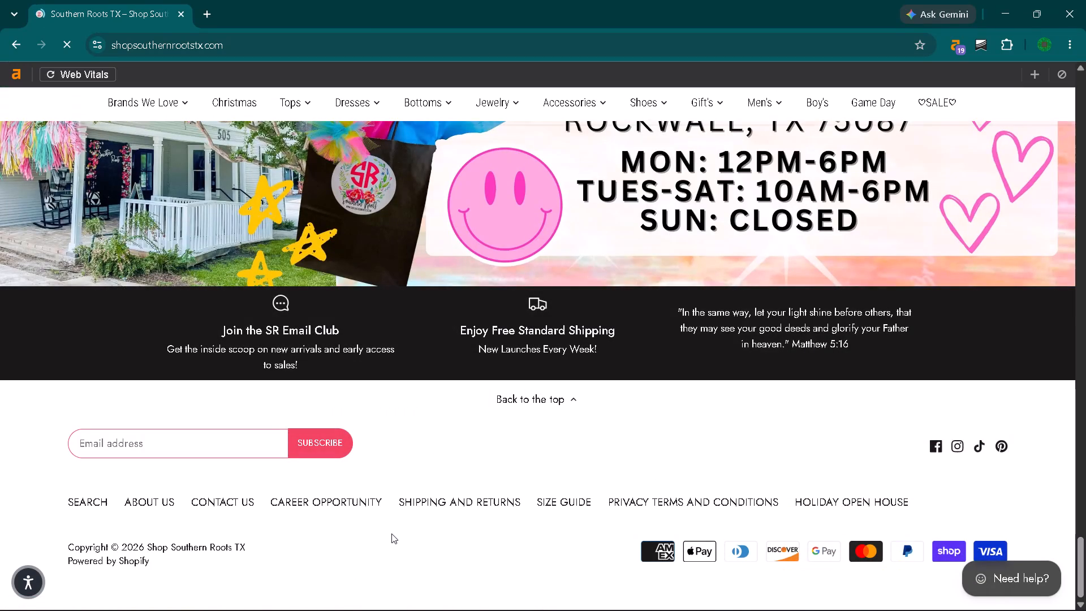
# Advance from Southern Roots to the next BuzzStream prospect and close the Southern Roots tab.
pyautogui.click(908, 577)
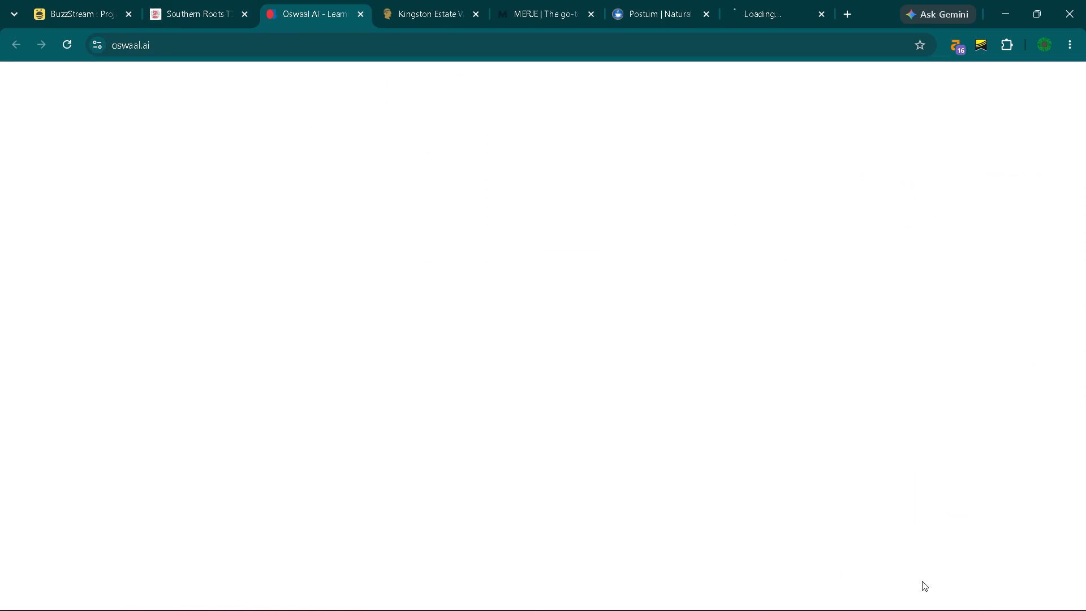
pyautogui.click(243, 12)
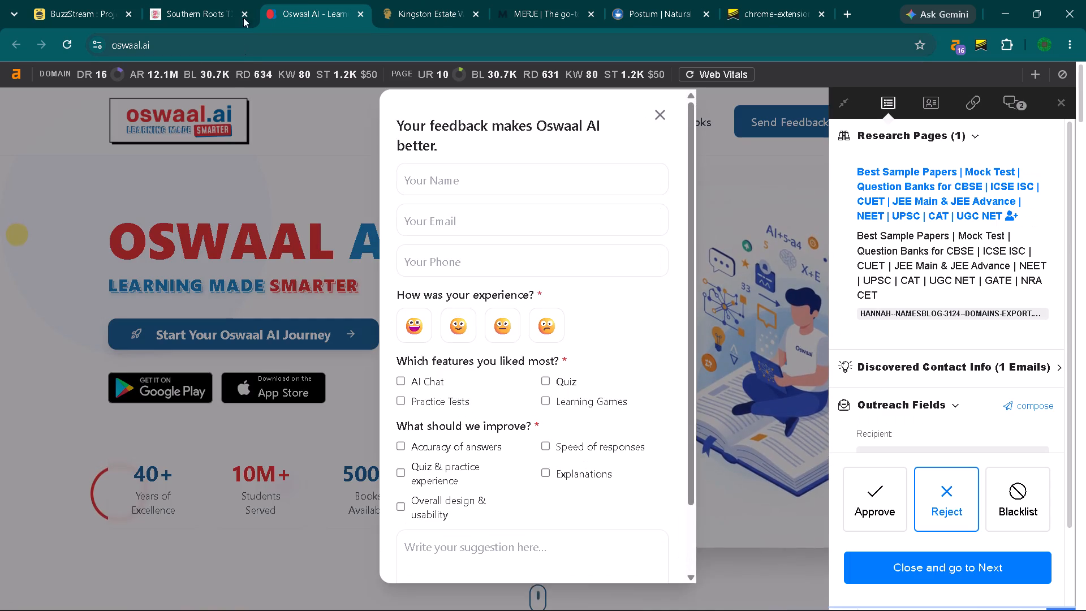
# Dismiss the Oswaal AI feedback form, close the mastihabakery.com tab, and return to the Oswaal AI page.
pyautogui.click(665, 109)
pyautogui.click(730, 0)
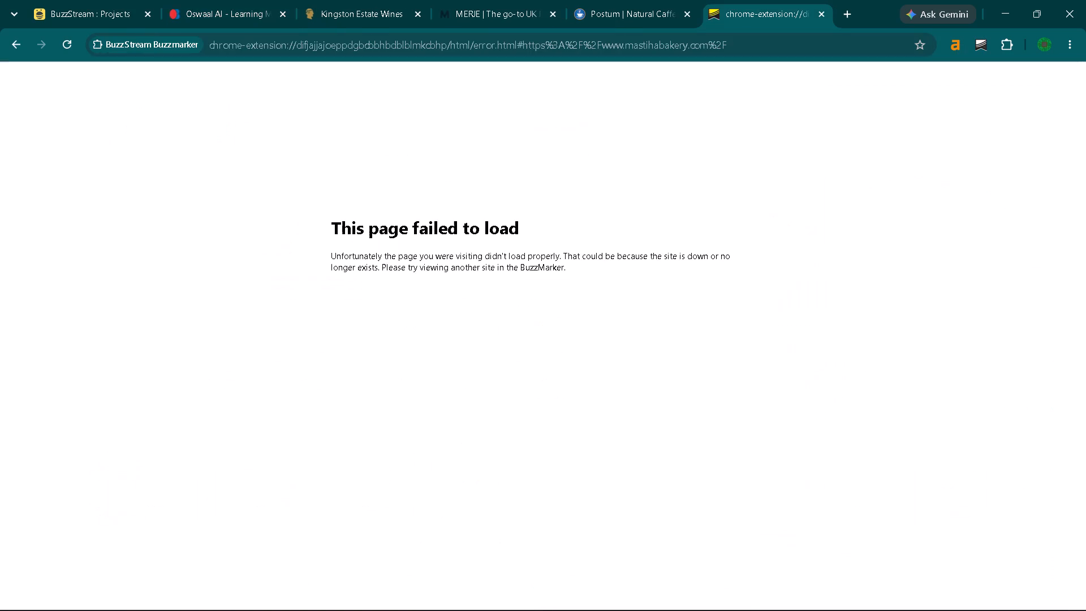
pyautogui.hotkey('ctrl', 'w')
pyautogui.click(253, 0)
# Copy the oswaal.ai address and load it in the second Chrome window.
pyautogui.click(299, 46)
pyautogui.hotkey('ctrl', 'c')
pyautogui.hotkey('ctrl', 'c')
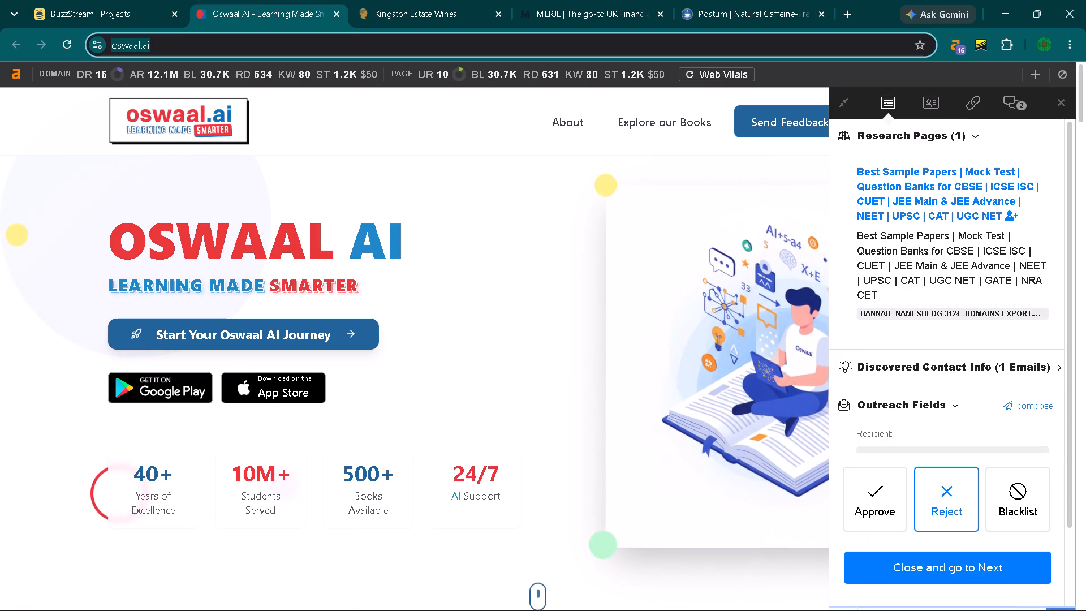
pyautogui.hotkey('ctrl', 'c')
pyautogui.hotkey('alt', 'Tab')
pyautogui.click(299, 46)
pyautogui.hotkey('ctrl', 'v')
pyautogui.press('.')
pyautogui.press('Return')
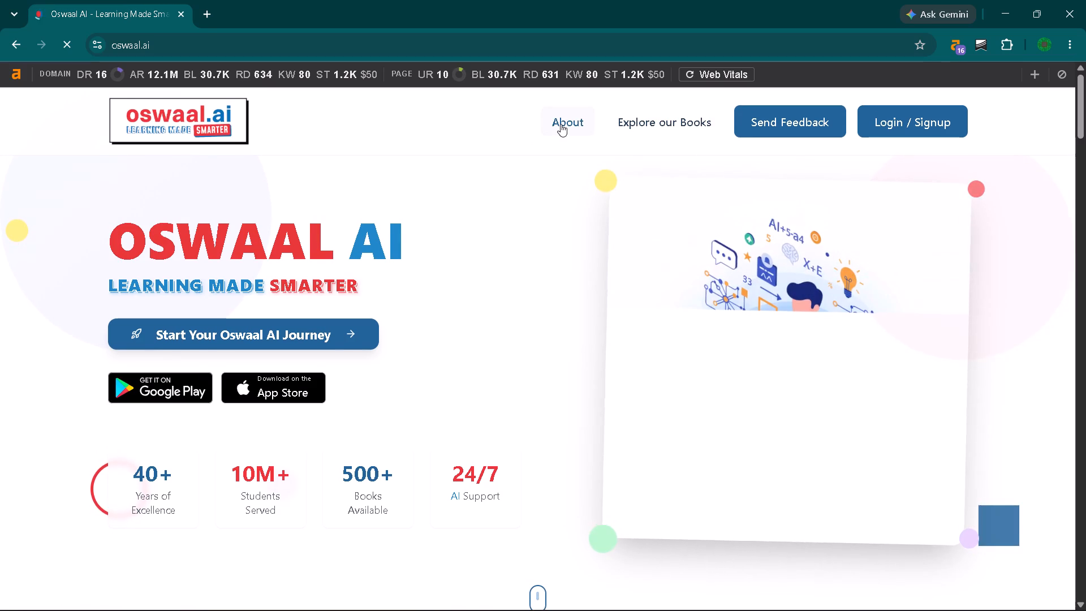
# Examine the Oswaal AI homepage sections and footer for a blog, and return to the research window.
pyautogui.scroll(-5, 1033, 135)
pyautogui.moveTo(1085, 136); pyautogui.dragTo(1085, 601)
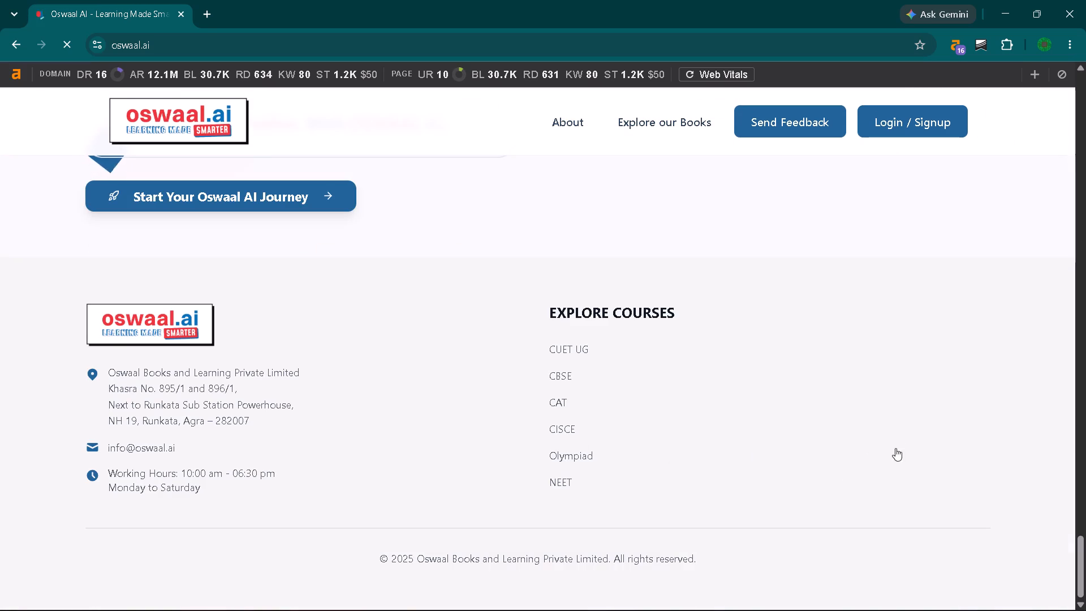
pyautogui.scroll(1, 860, 424)
pyautogui.scroll(-1, 860, 424)
pyautogui.scroll(3, 860, 424)
pyautogui.scroll(-1, 860, 423)
pyautogui.scroll(8, 859, 422)
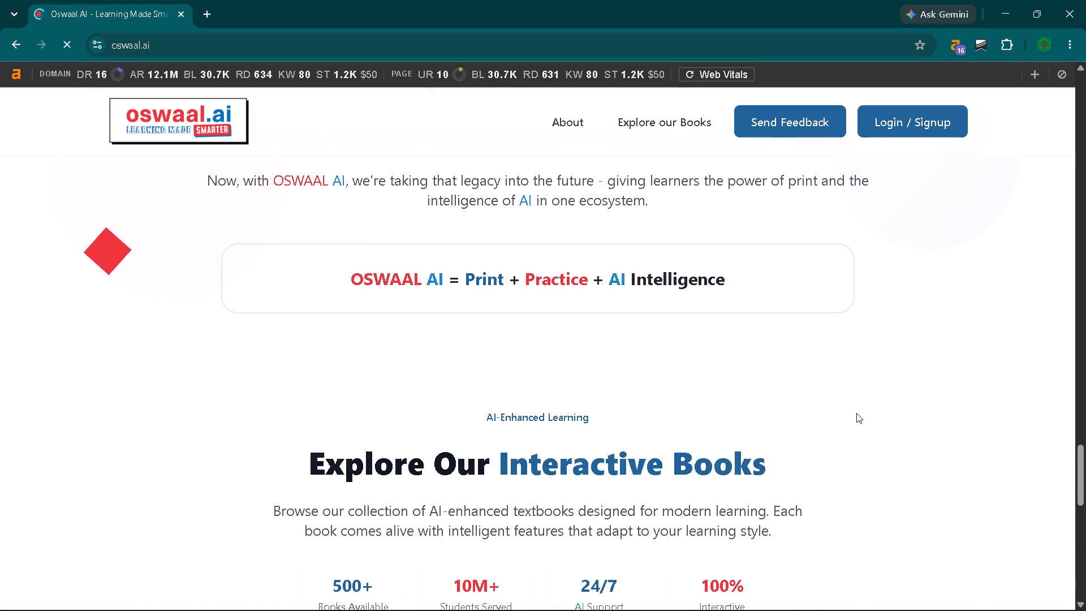
pyautogui.scroll(4, 856, 413)
pyautogui.hotkey('alt', 'Tab')
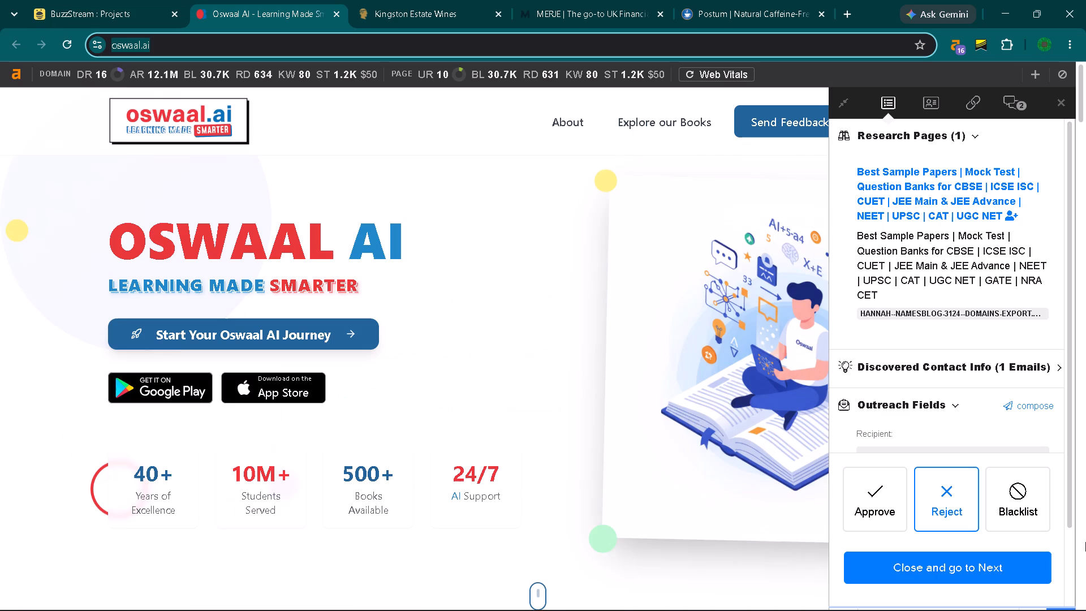
# Advance from Oswaal AI to the next BuzzStream prospect and close the Oswaal AI tab.
pyautogui.click(959, 580)
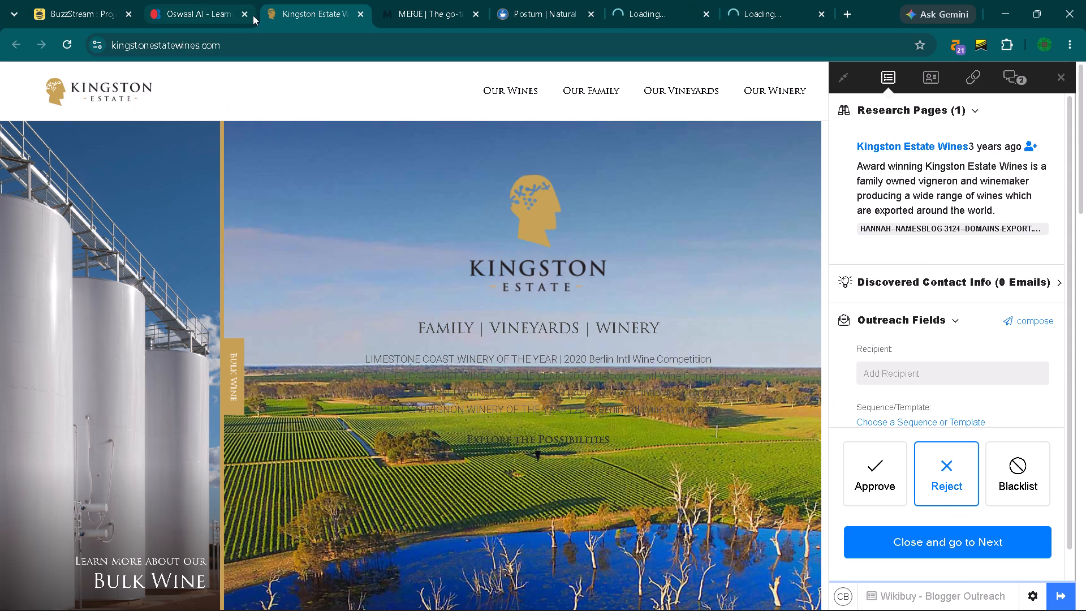
pyautogui.click(240, 12)
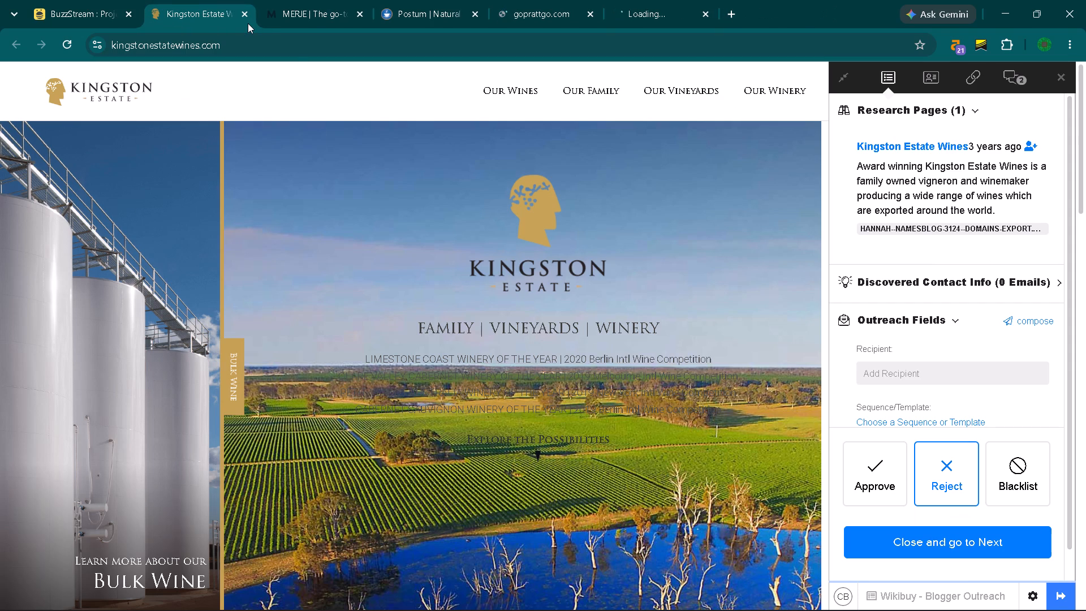
# Copy the kingstonestatewines.com address and load it in the second Chrome window.
pyautogui.click(298, 49)
pyautogui.hotkey('ctrl', 'c')
pyautogui.hotkey('ctrl', 'c')
pyautogui.hotkey('ctrl', 'c')
pyautogui.hotkey('alt', 'Tab')
pyautogui.click(298, 49)
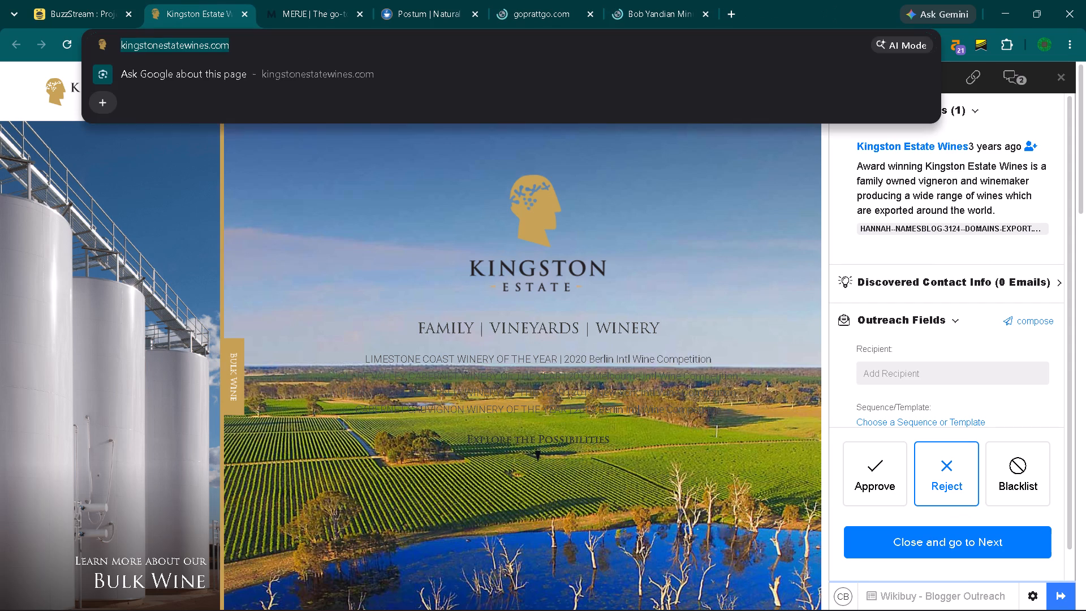
pyautogui.hotkey('ctrl', 'v')
pyautogui.press('Return')
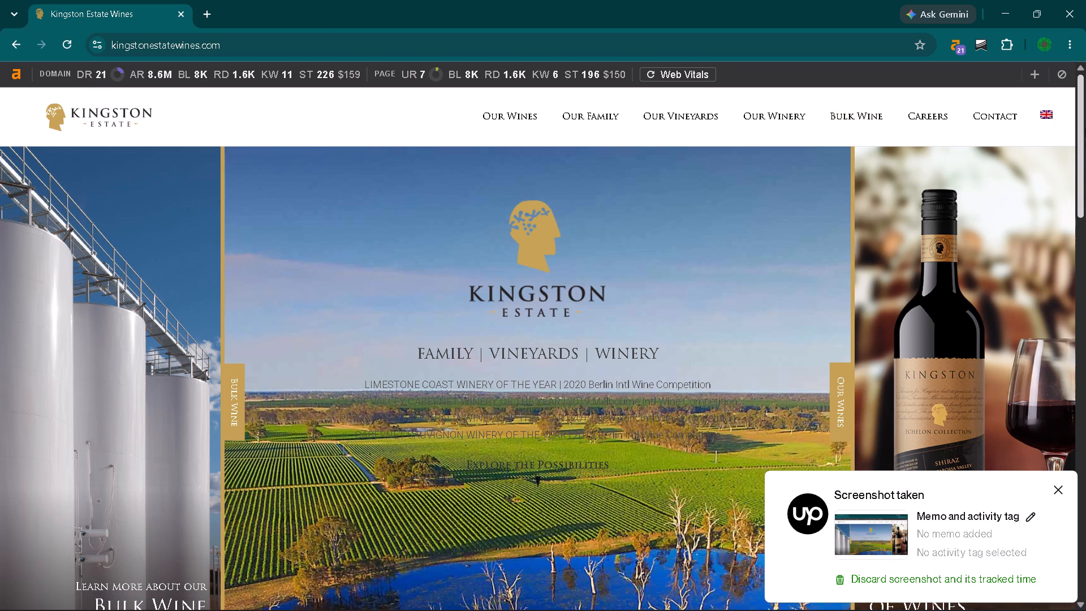
# Examine the Kingston Estate homepage down to its footer links, and return to the research window.
pyautogui.moveTo(1085, 128); pyautogui.dragTo(1085, 610)
pyautogui.scroll(-5, 515, 460)
pyautogui.click(0, 449)
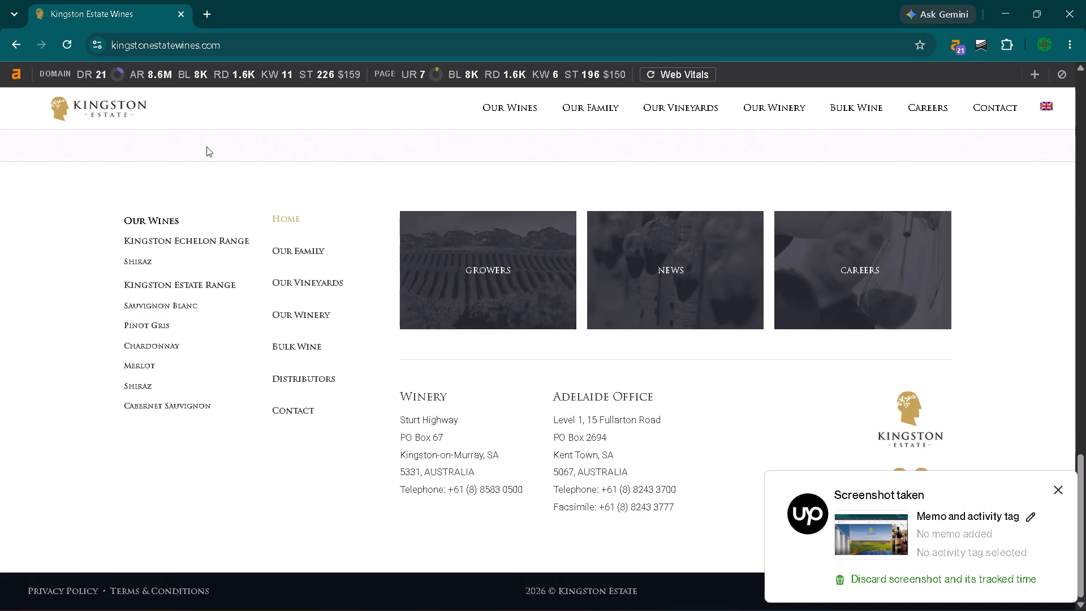
pyautogui.scroll(-3, 420, 363)
pyautogui.hotkey('alt', 'Tab')
# Dismiss the screenshot notification and advance from Kingston Estate Wines to the next BuzzStream prospect.
pyautogui.click(1061, 488)
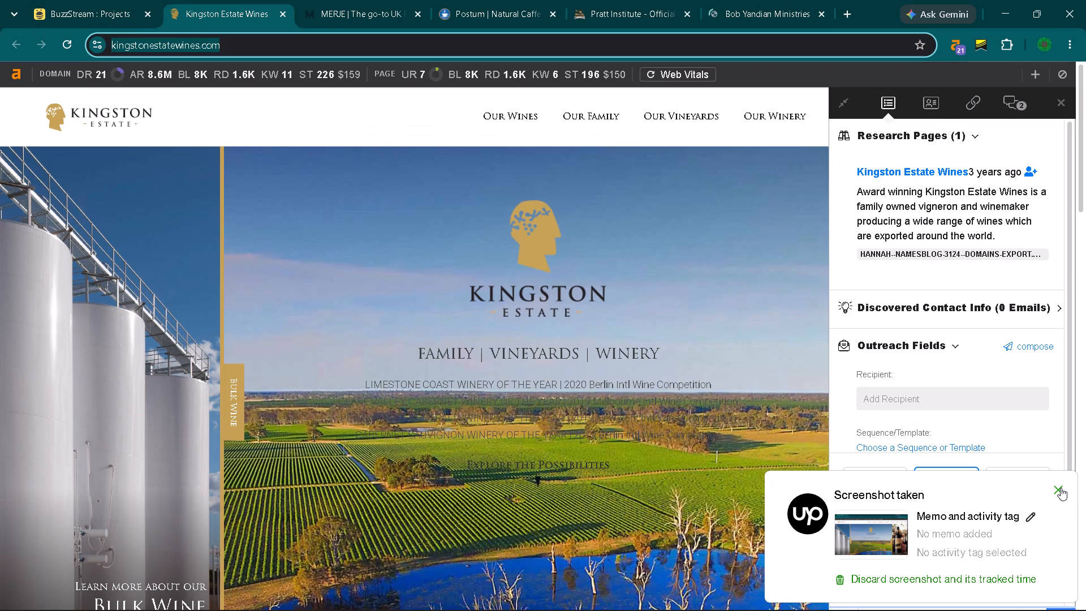
pyautogui.click(978, 562)
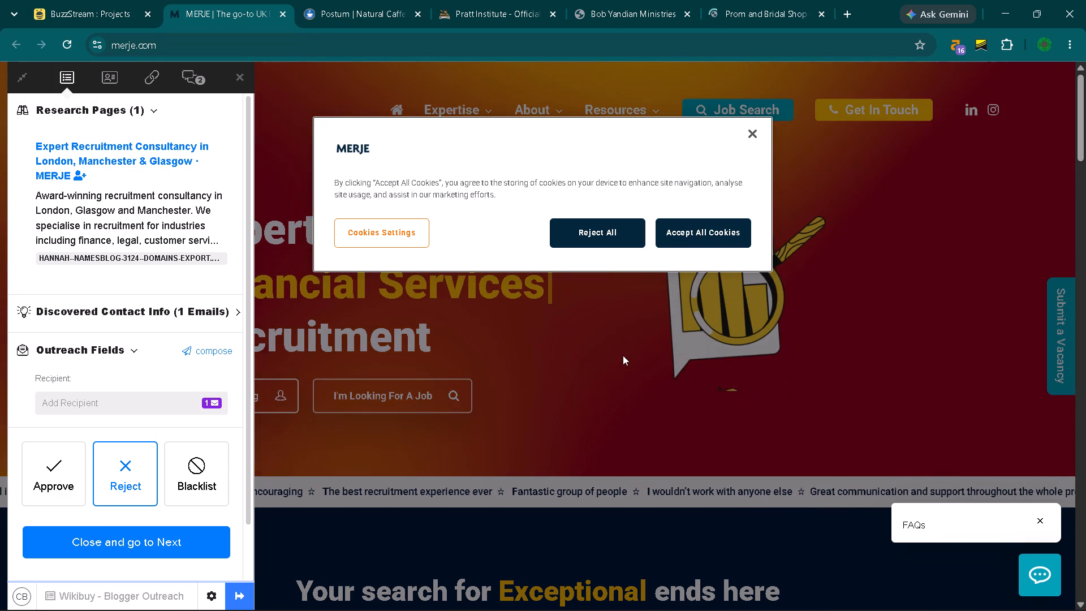
# Reject all cookies on merje.com and examine its Resources and About navigation sections and the footer links.
pyautogui.click(623, 235)
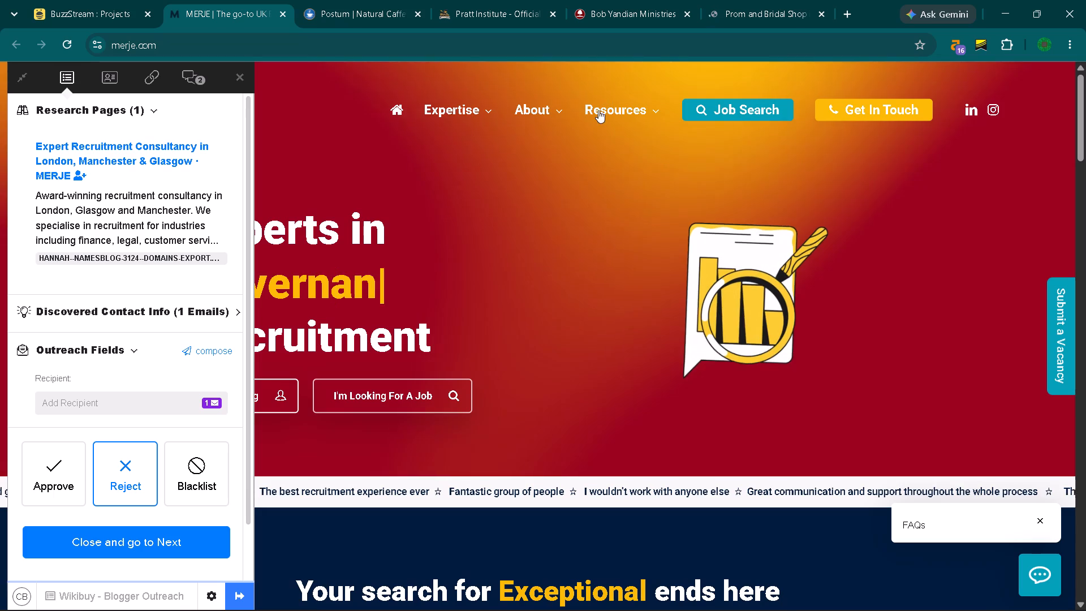
pyautogui.click(605, 108)
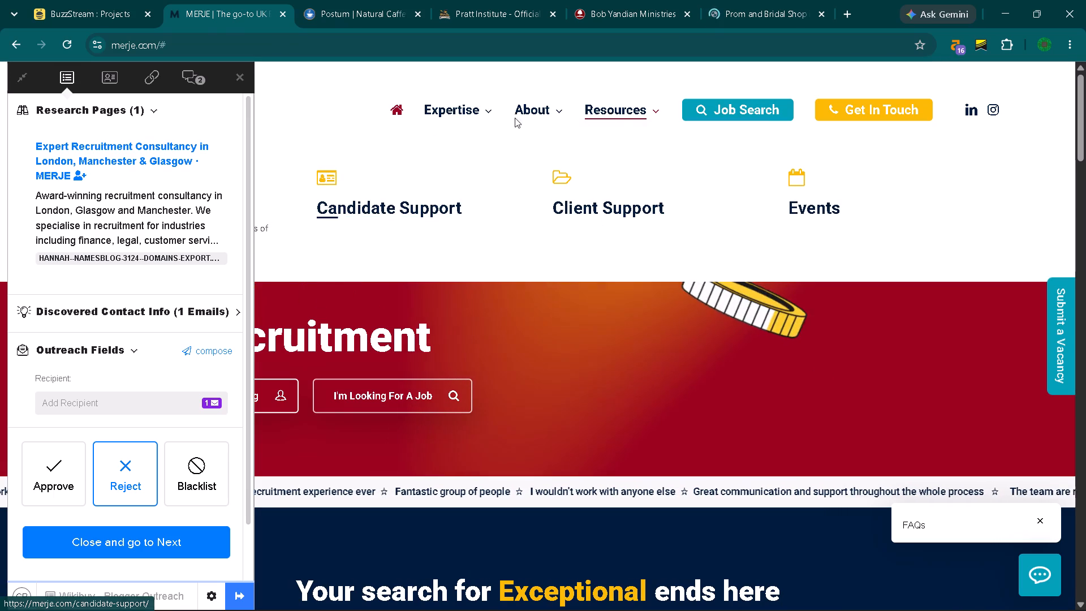
pyautogui.click(539, 109)
pyautogui.click(518, 322)
pyautogui.scroll(1, 701, 354)
pyautogui.scroll(-7, 704, 356)
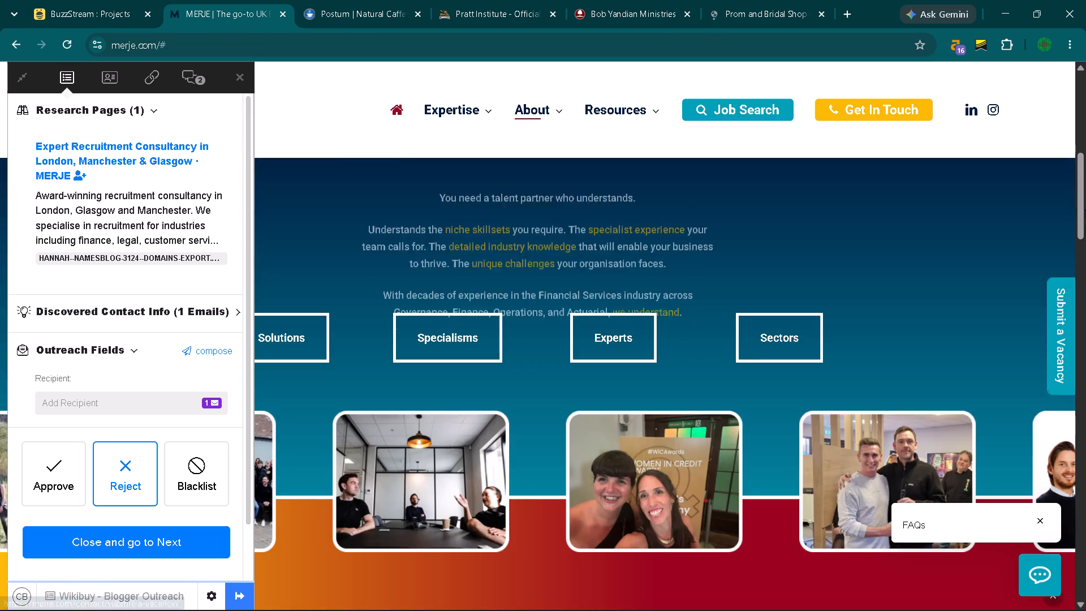
pyautogui.moveTo(1085, 208); pyautogui.dragTo(1077, 593)
pyautogui.scroll(-3, 513, 409)
# Advance from MERJE to the next BuzzStream prospect and close the MERJE tab.
pyautogui.click(106, 542)
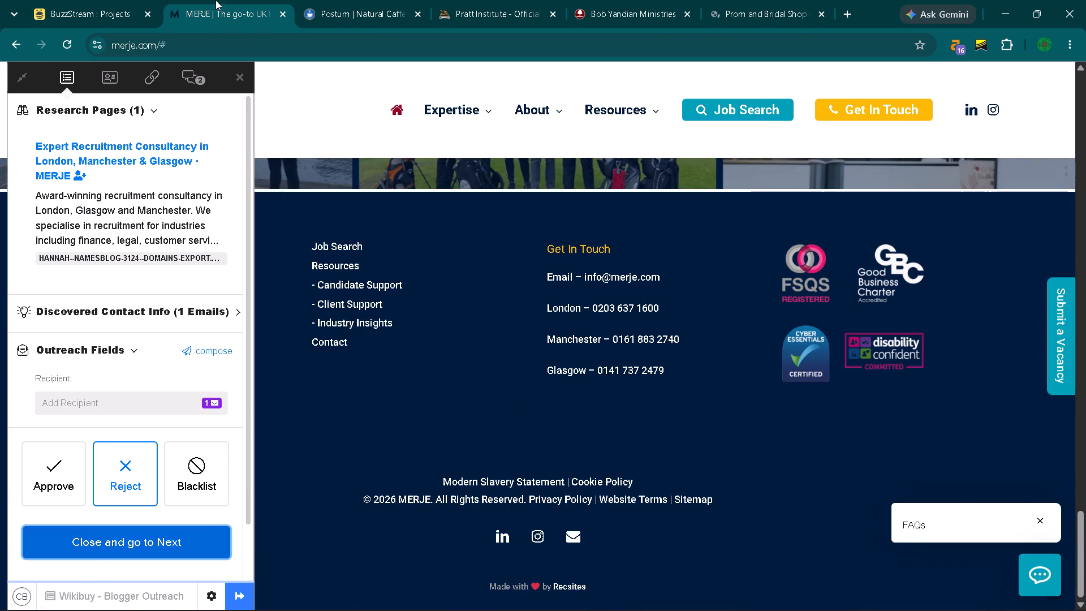
pyautogui.click(244, 10)
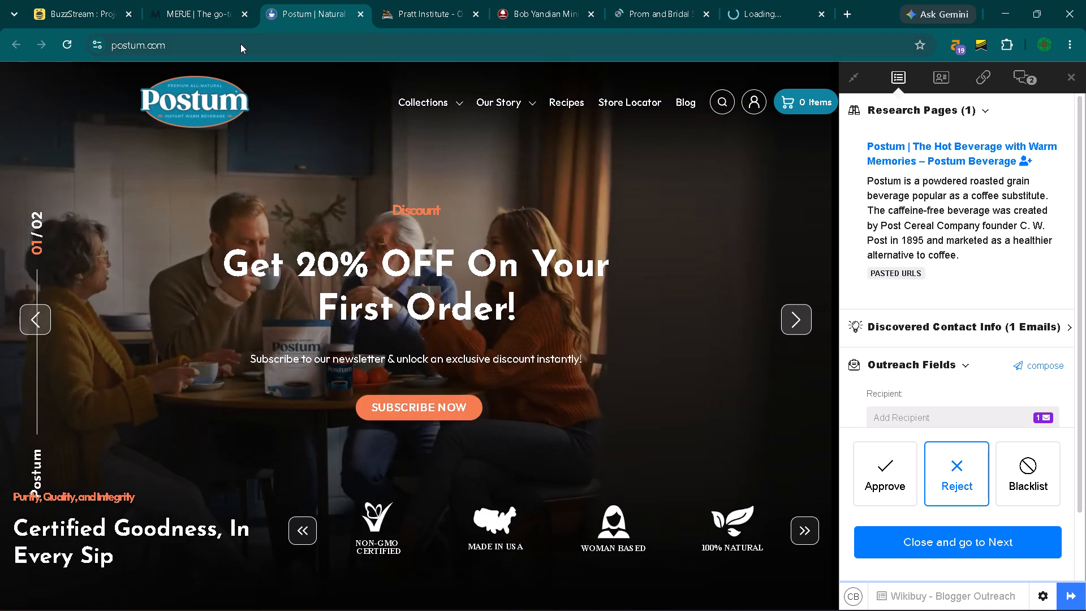
# Copy the postum.com address and load it in the second Chrome window.
pyautogui.click(275, 45)
pyautogui.hotkey('ctrl', 'c')
pyautogui.hotkey('ctrl', 'c')
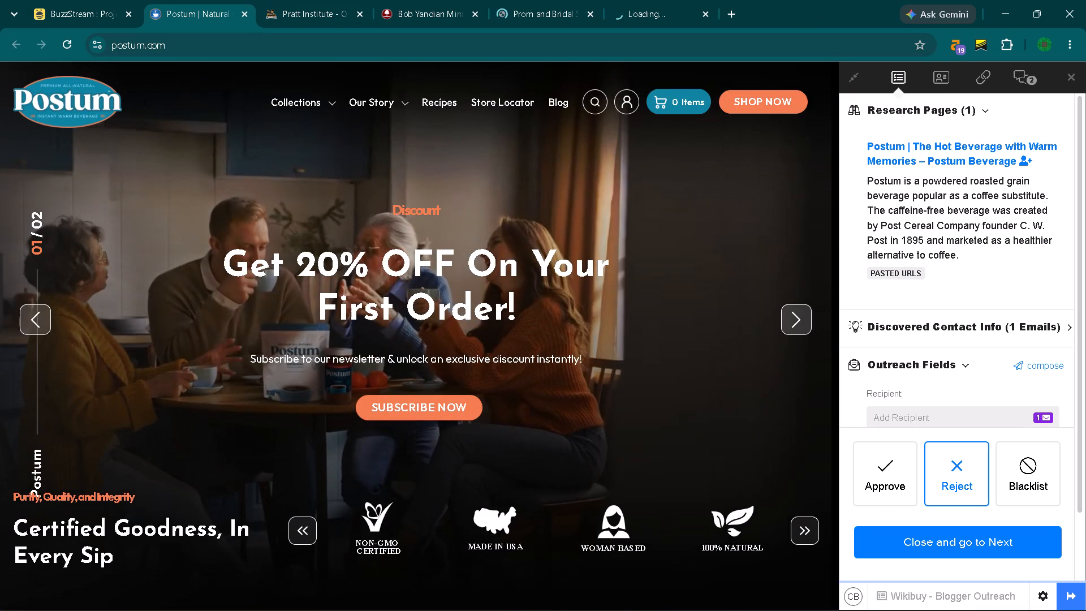
pyautogui.hotkey('ctrl', 'c')
pyautogui.hotkey('alt', 'Tab')
pyautogui.click(275, 45)
pyautogui.hotkey('ctrl', 'v')
pyautogui.press('Return')
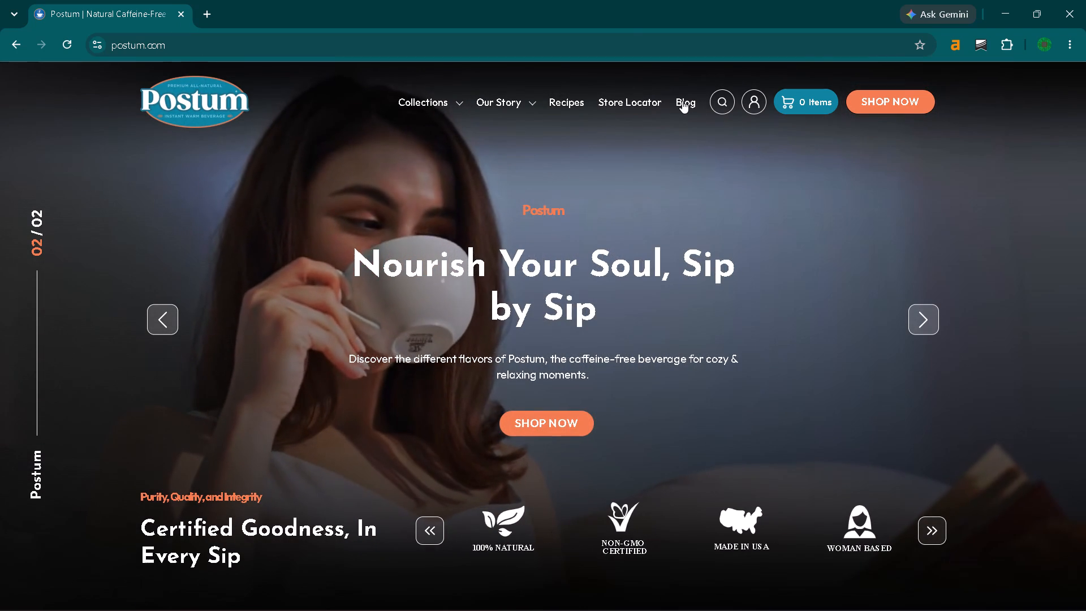
# Go to Postum's blog and open its first four articles in separate new tabs.
pyautogui.click(682, 101)
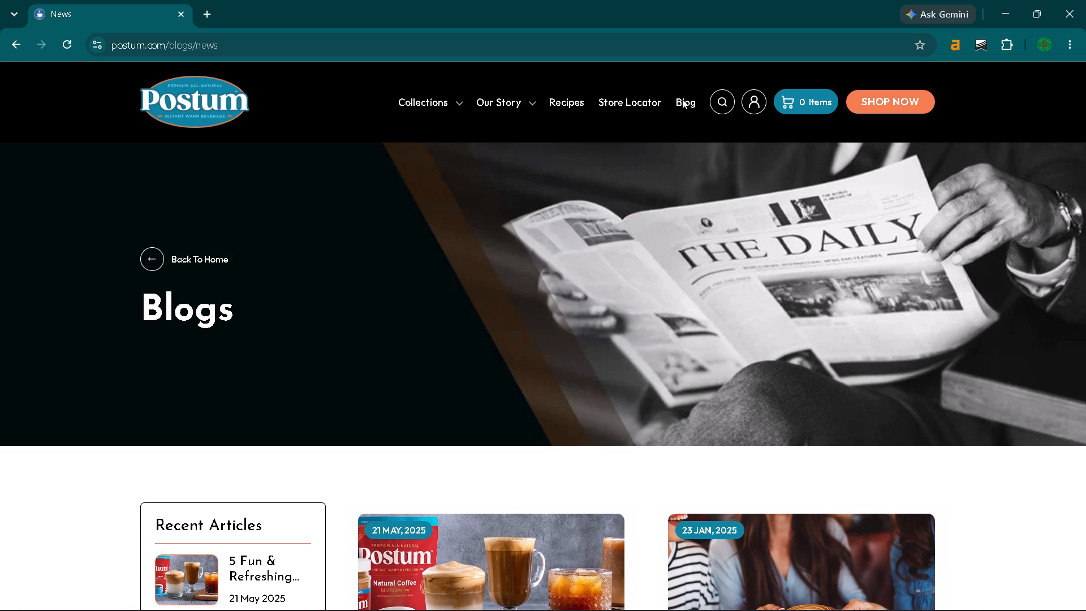
pyautogui.scroll(-3, 1, 227)
pyautogui.scroll(-2, 316, 419)
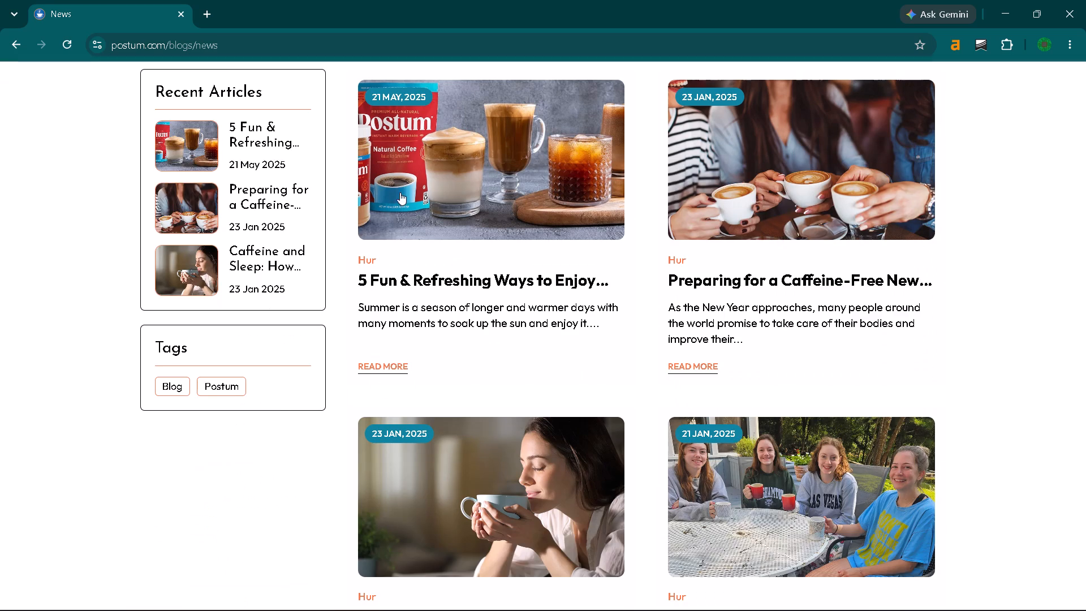
pyautogui.rightClick(396, 127)
pyautogui.click(433, 140)
pyautogui.rightClick(778, 165)
pyautogui.click(847, 187)
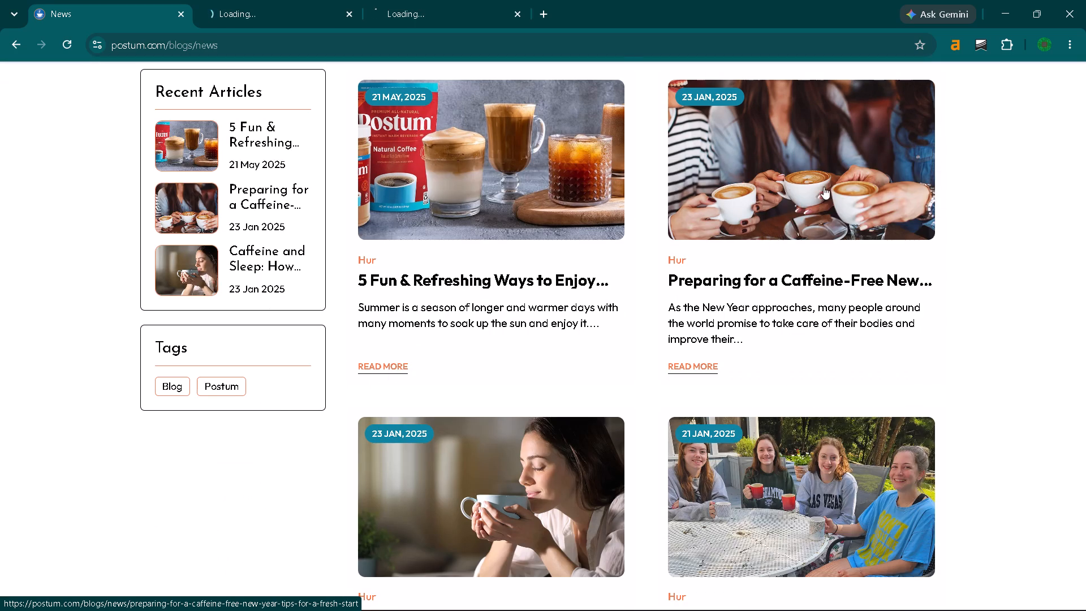
pyautogui.scroll(-6, 544, 263)
pyautogui.rightClick(438, 94)
pyautogui.click(480, 105)
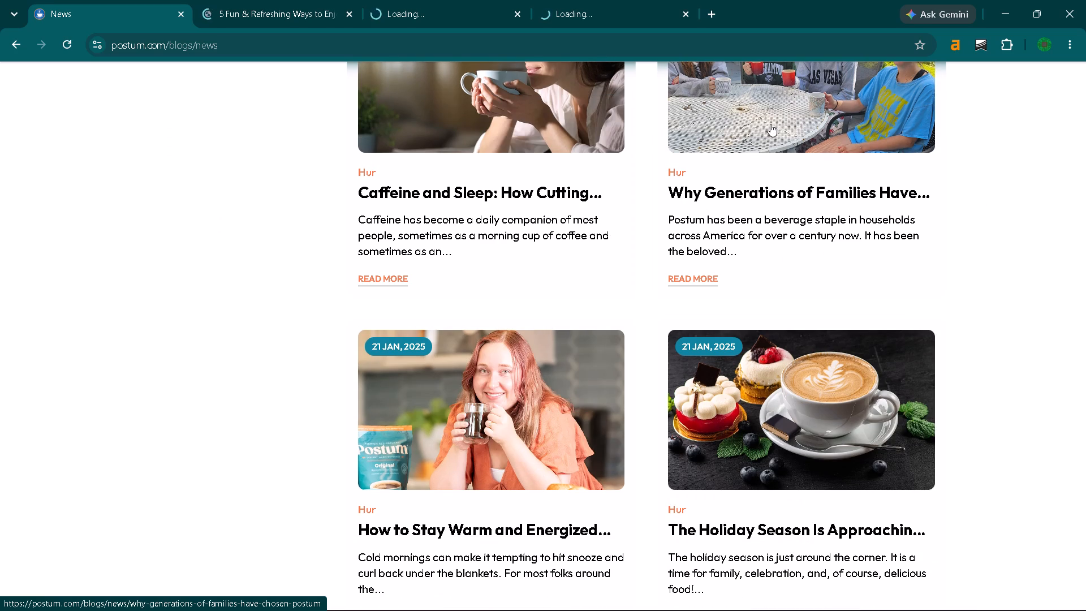
pyautogui.rightClick(770, 124)
pyautogui.click(848, 141)
# Look over each of the four opened Postum blog articles, closing its tab after checking it.
pyautogui.doubleClick(261, 0)
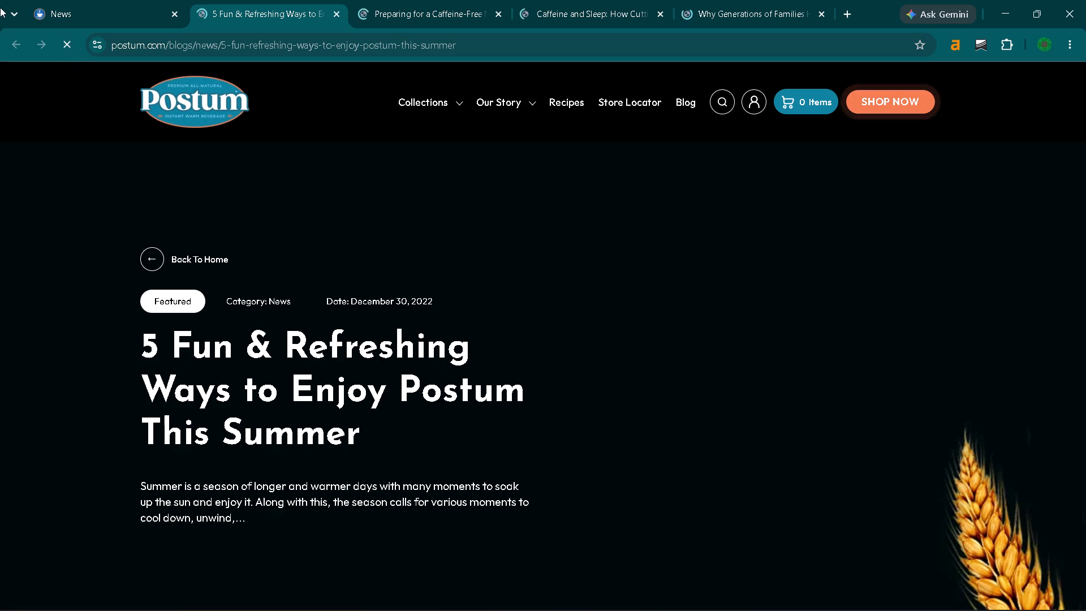
pyautogui.scroll(-5, 158, 87)
pyautogui.scroll(2, 329, 189)
pyautogui.scroll(-4, 240, 177)
pyautogui.scroll(7, 274, 207)
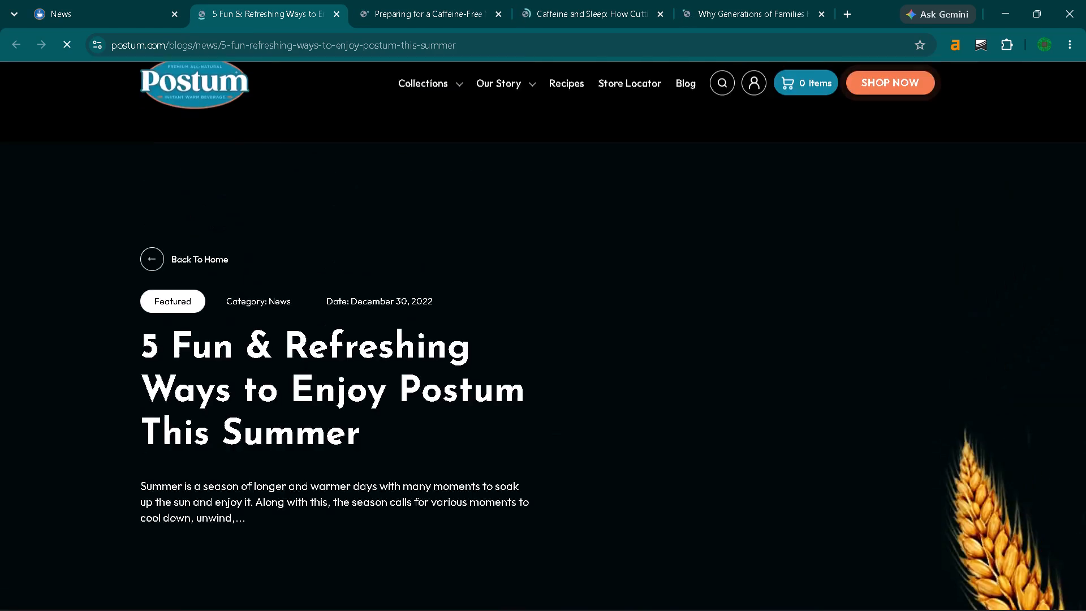
pyautogui.scroll(-5, 270, 228)
pyautogui.scroll(-10, 277, 312)
pyautogui.hotkey('ctrl', 'w')
pyautogui.scroll(-4, 316, 292)
pyautogui.scroll(-1, 274, 324)
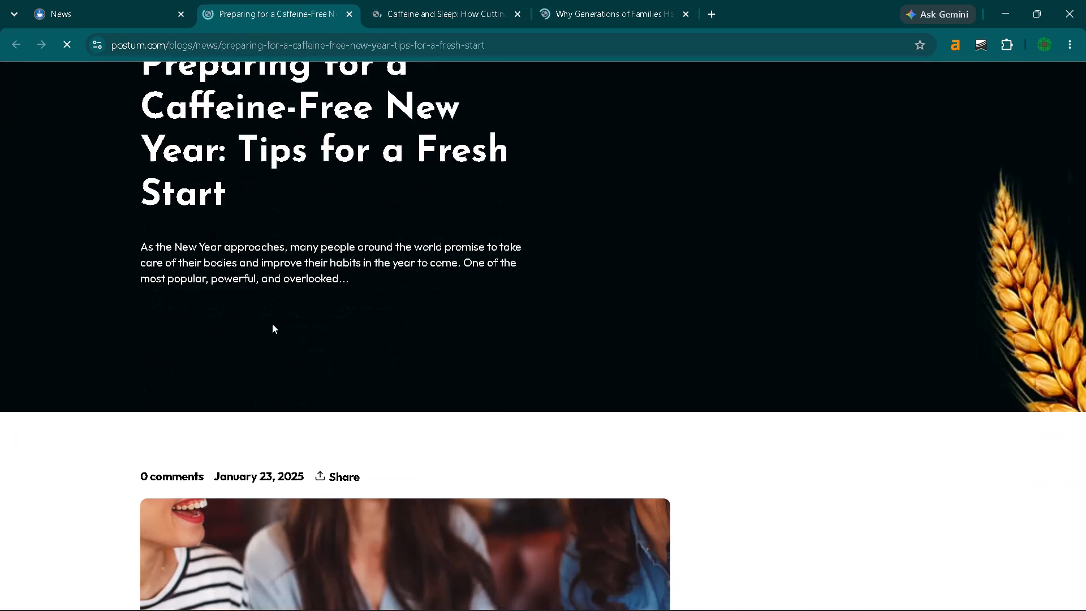
pyautogui.hotkey('ctrl', 'w')
pyautogui.scroll(-4, 369, 310)
pyautogui.hotkey('ctrl', 'w')
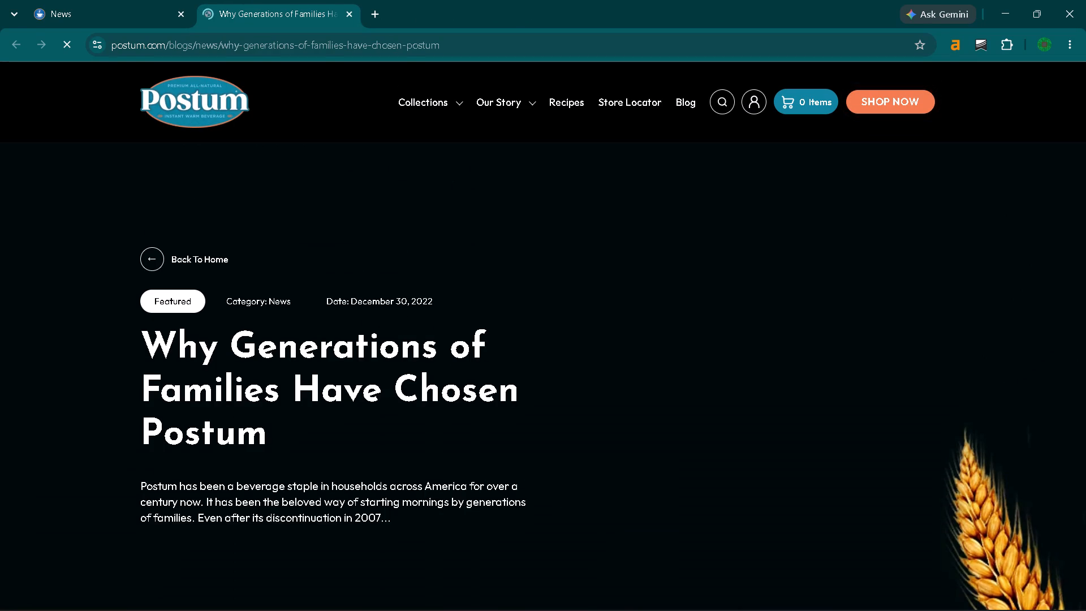
pyautogui.scroll(-6, 398, 320)
pyautogui.hotkey('ctrl', 'w')
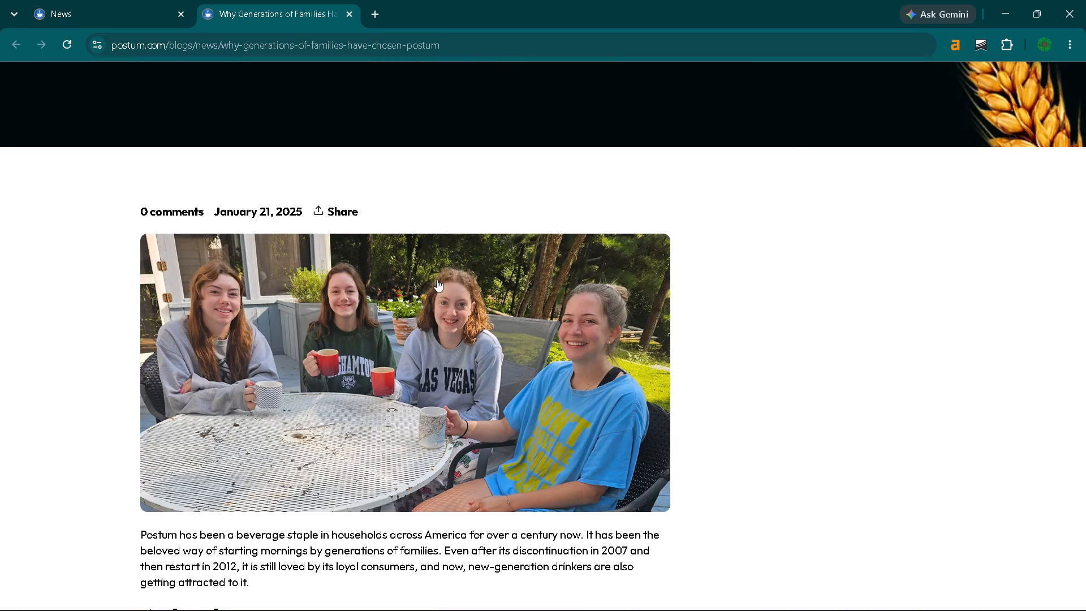
pyautogui.scroll(-5, 380, 296)
# Return to the research window, advance from Postum to the next BuzzStream prospect, and close the Postum tab.
pyautogui.hotkey('alt', 'Tab')
pyautogui.click(989, 562)
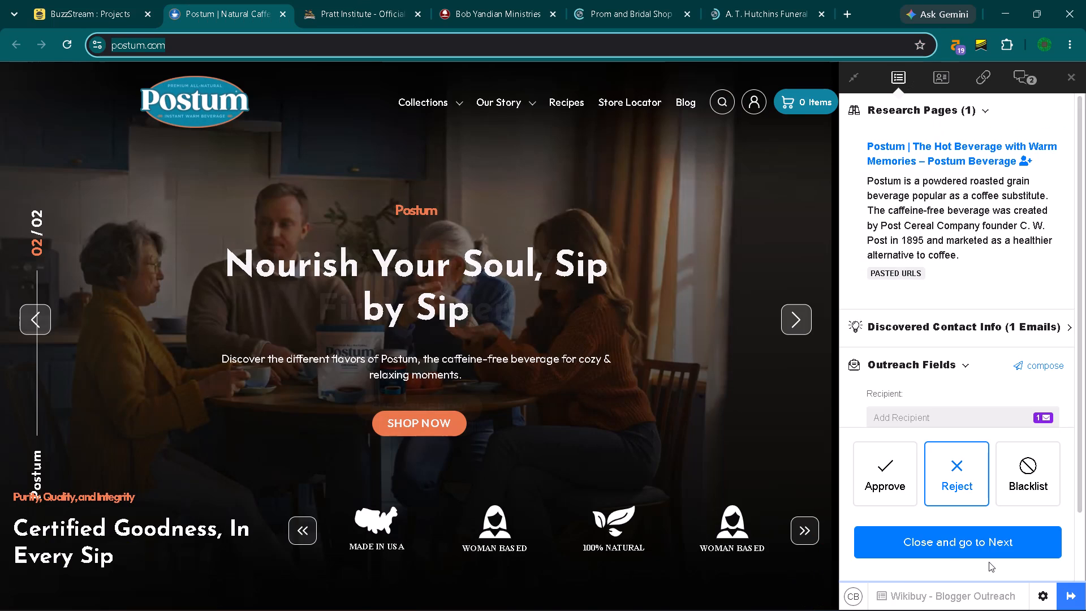
pyautogui.click(944, 542)
pyautogui.click(244, 16)
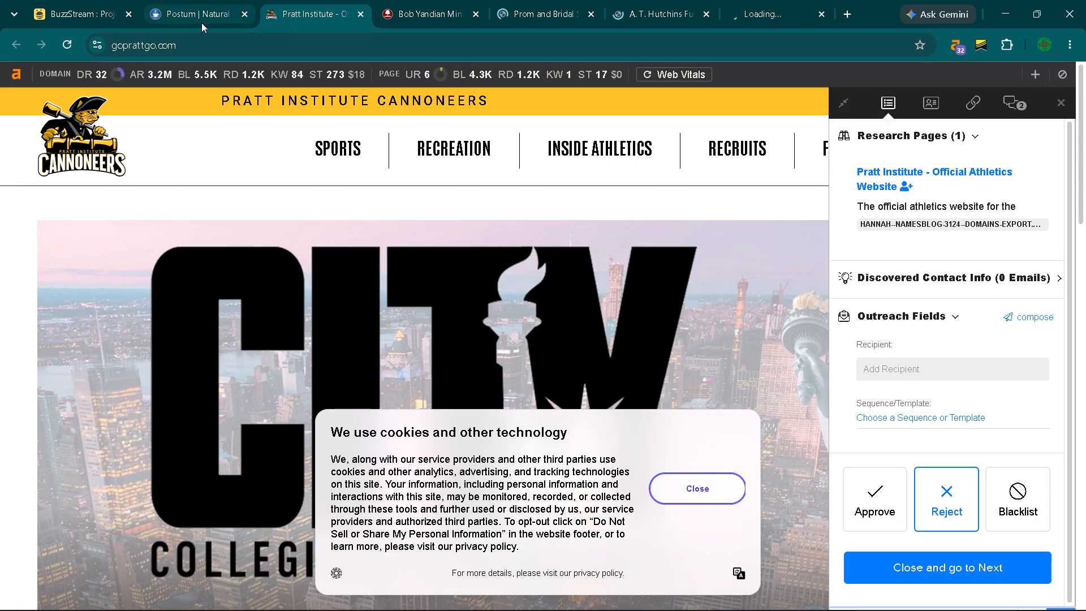
pyautogui.click(0, 222)
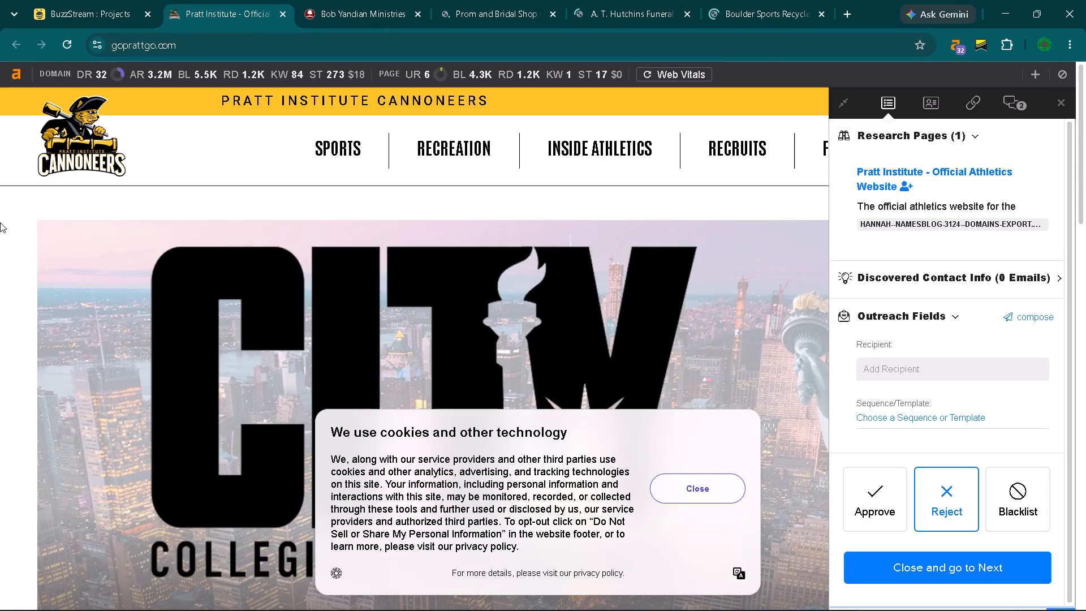
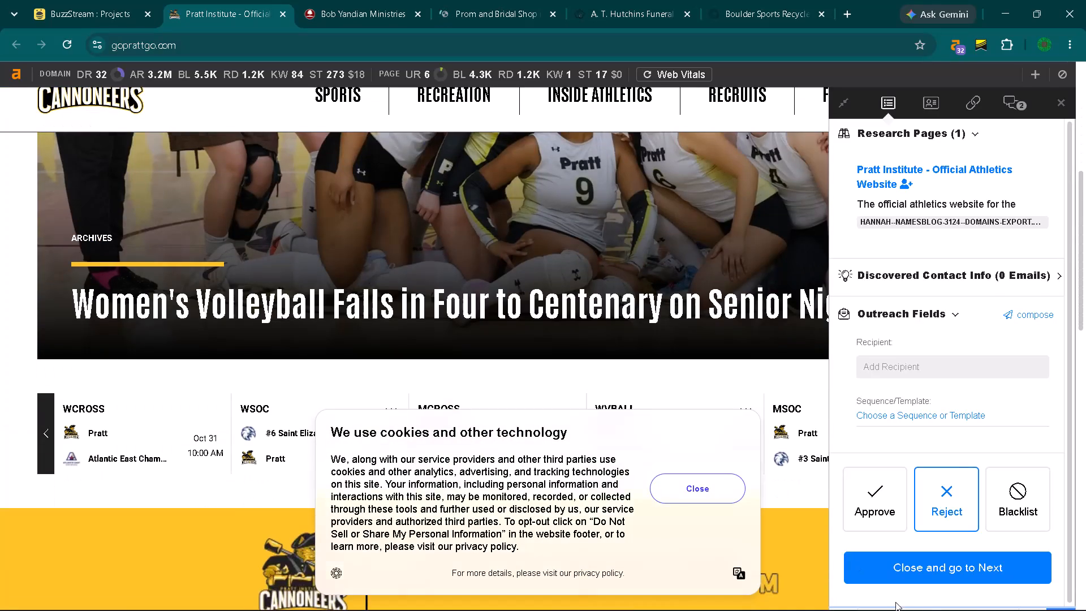
# Advance from the Pratt Institute athletics site to the next BuzzStream prospect.
pyautogui.click(964, 574)
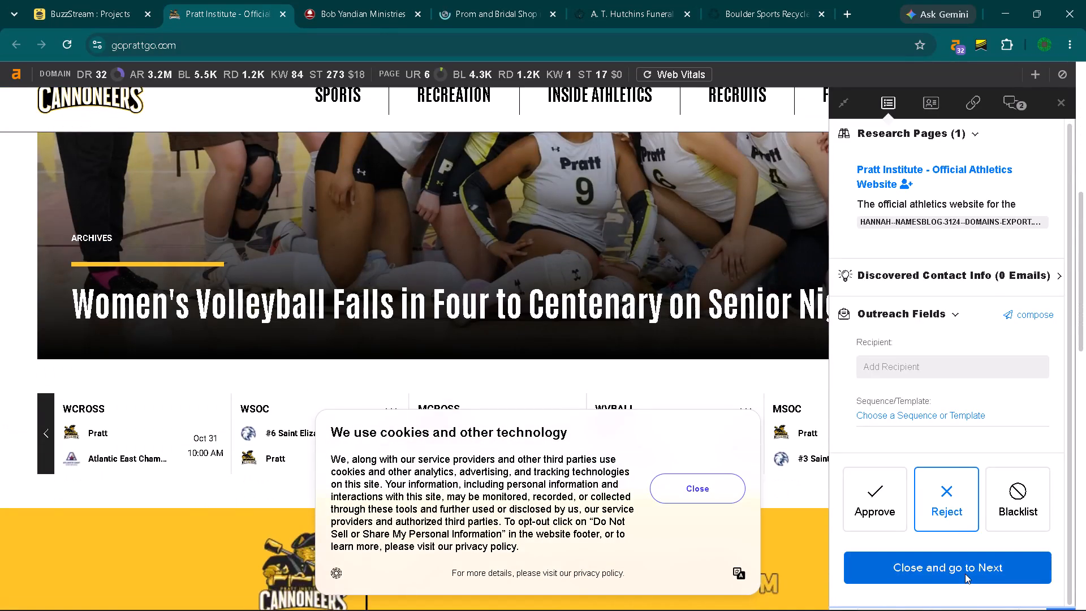
pyautogui.click(243, 12)
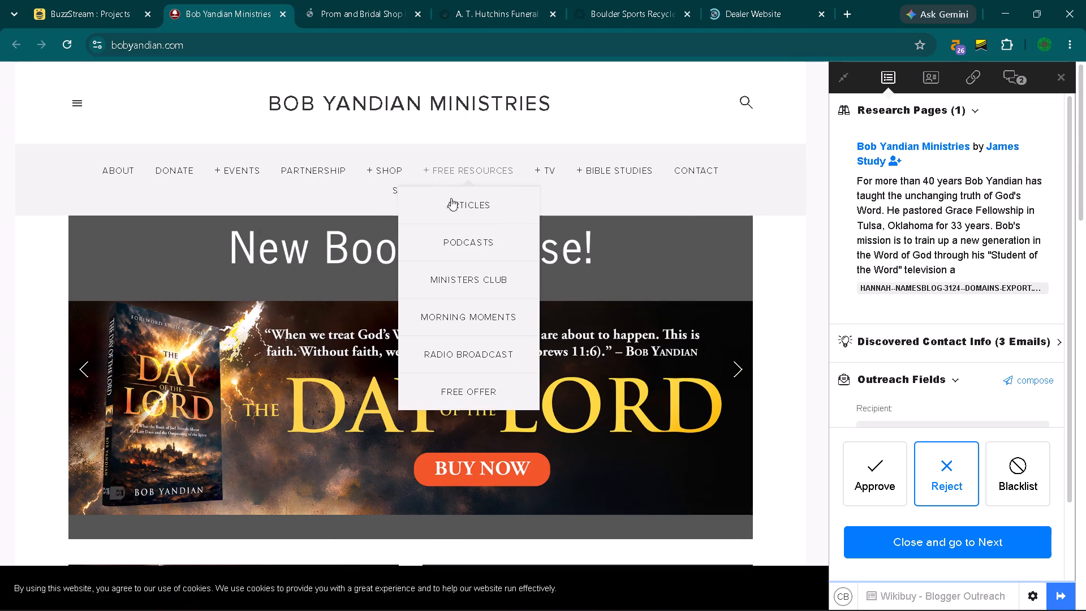
# Copy the bobyandian.com address and load it in the second Chrome window.
pyautogui.click(244, 46)
pyautogui.hotkey('ctrl', 'c')
pyautogui.hotkey('ctrl', 'c')
pyautogui.hotkey('ctrl', 'c')
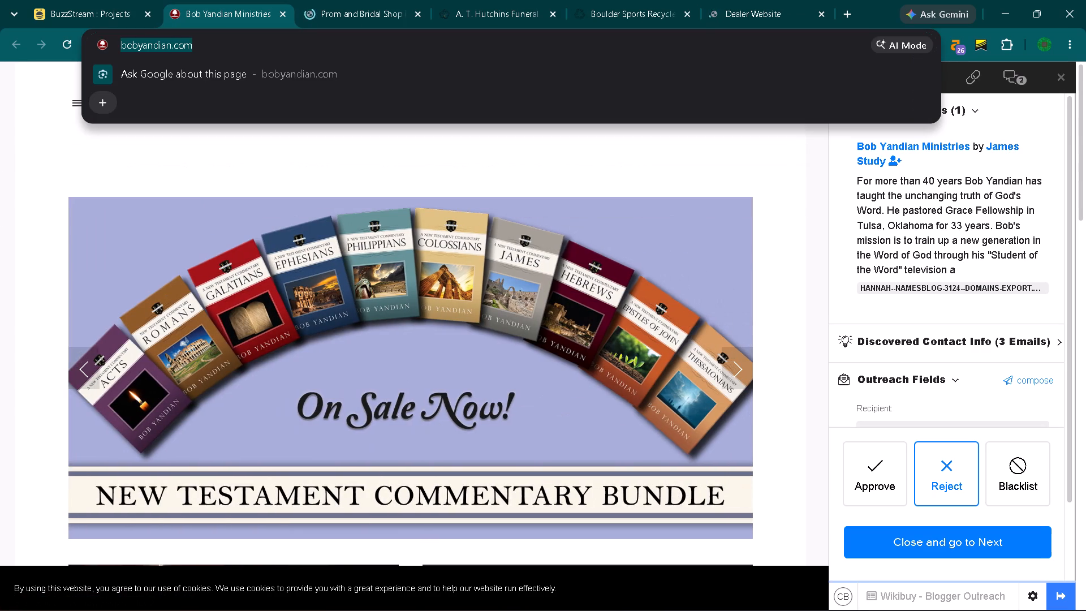
pyautogui.hotkey('alt', 'Tab')
pyautogui.click(244, 46)
pyautogui.hotkey('ctrl', 'v')
pyautogui.press('Return')
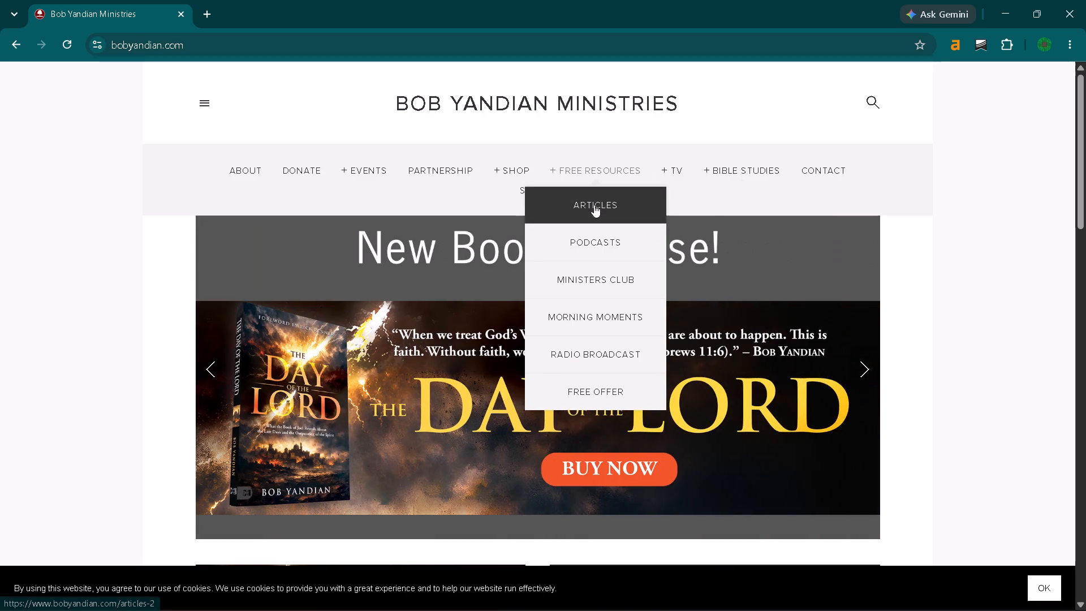
# Open the Articles and Podcasts pages from Free Resources in separate new tabs and switch to the Articles page.
pyautogui.keyDown('ctrl'); pyautogui.click(594, 205); pyautogui.keyUp('ctrl')
pyautogui.keyDown('ctrl'); pyautogui.click(594, 231); pyautogui.keyUp('ctrl')
pyautogui.hotkey('ctrl', 'Tab')
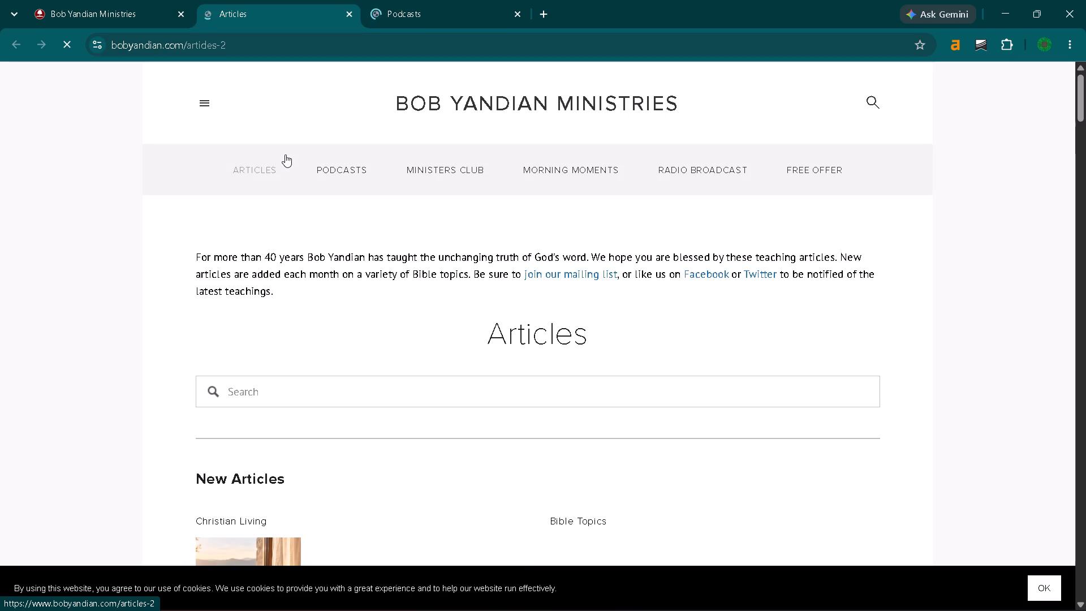
# Open the first three Christian Living articles under New Articles in separate new tabs.
pyautogui.scroll(-3, 374, 255)
pyautogui.scroll(-2, 223, 287)
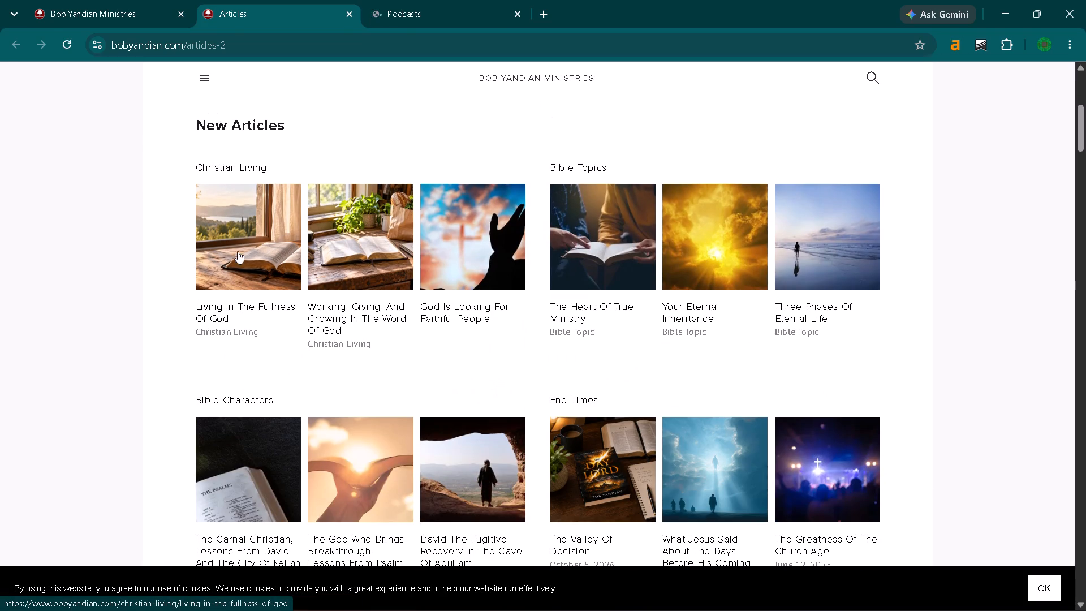
pyautogui.rightClick(223, 218)
pyautogui.click(309, 232)
pyautogui.rightClick(347, 217)
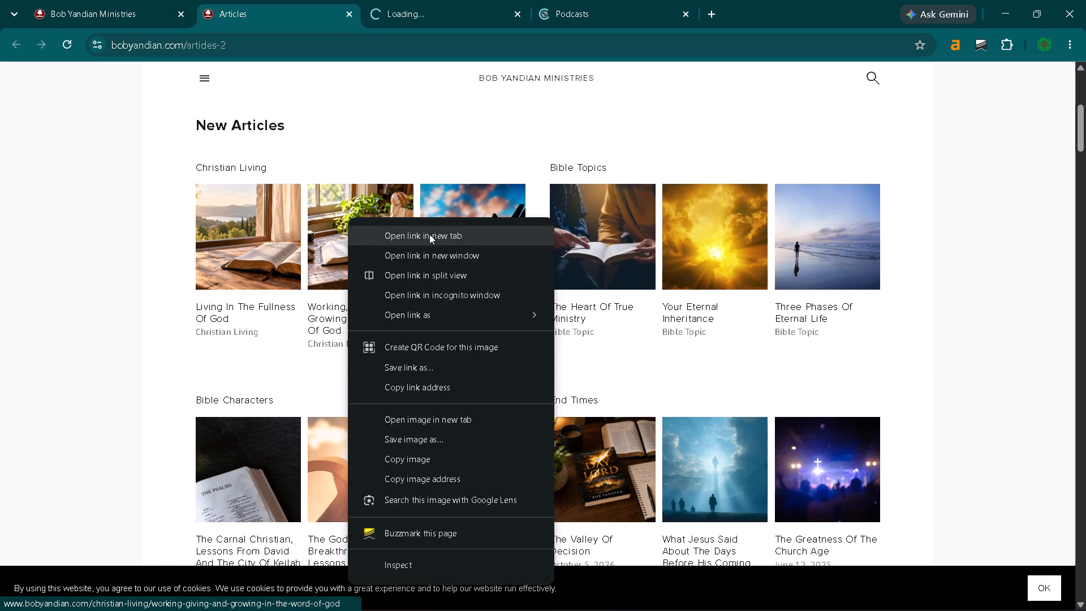
pyautogui.click(429, 234)
pyautogui.rightClick(450, 226)
pyautogui.click(501, 239)
# Look over the article listings by category and read through the Living in the Fullness of God article to its footer.
pyautogui.scroll(-3, 479, 256)
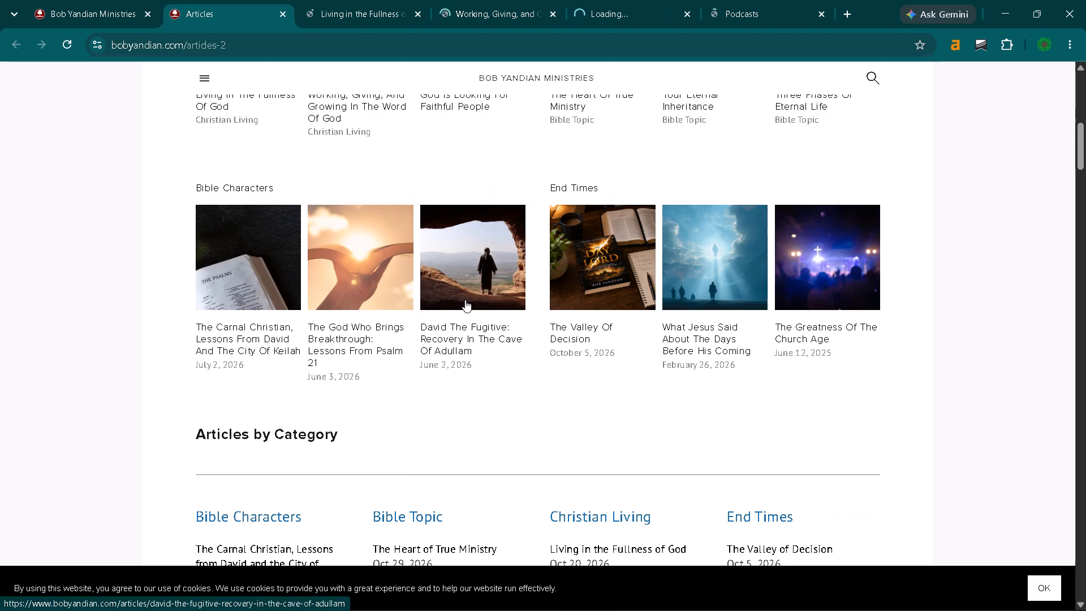
pyautogui.scroll(-2, 382, 395)
pyautogui.scroll(-3, 256, 377)
pyautogui.click(365, 0)
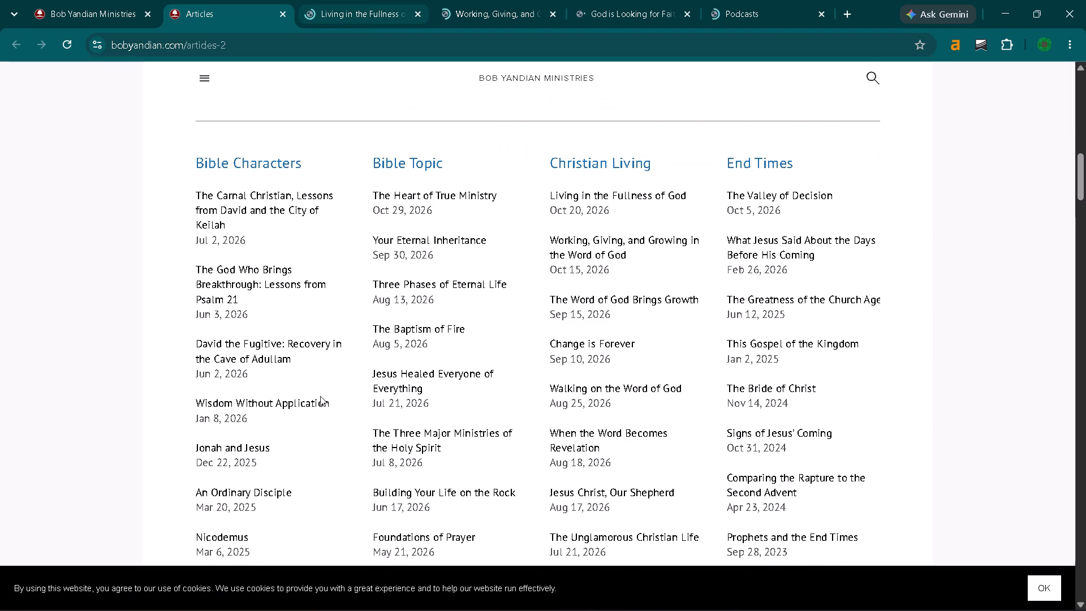
pyautogui.scroll(-1, 363, 398)
pyautogui.scroll(-6, 514, 311)
pyautogui.scroll(-2, 299, 283)
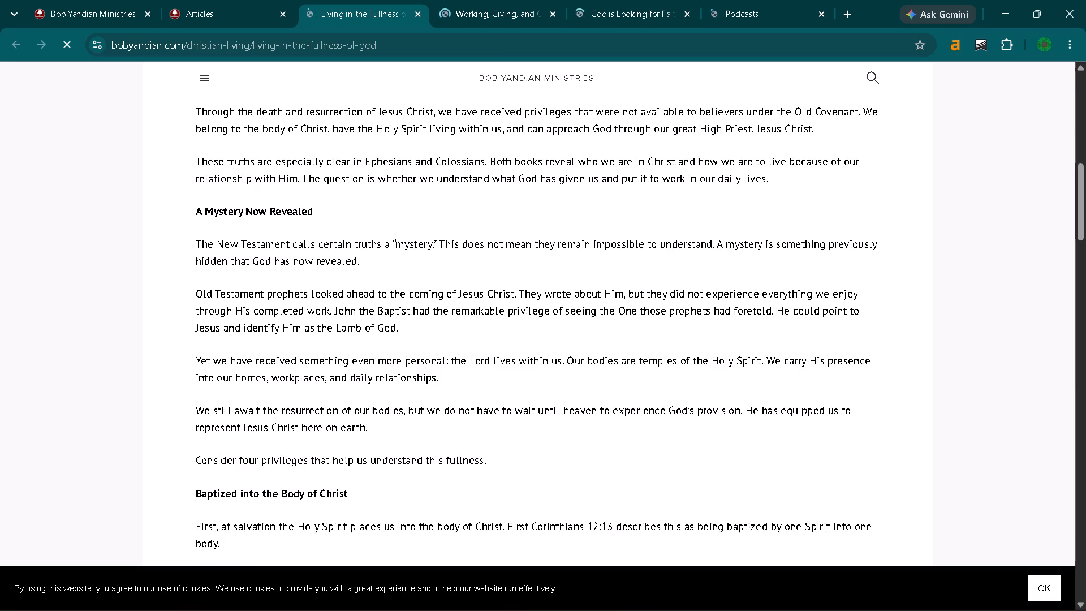
pyautogui.scroll(-5, 247, 227)
pyautogui.scroll(-6, 451, 326)
pyautogui.scroll(-3, 240, 257)
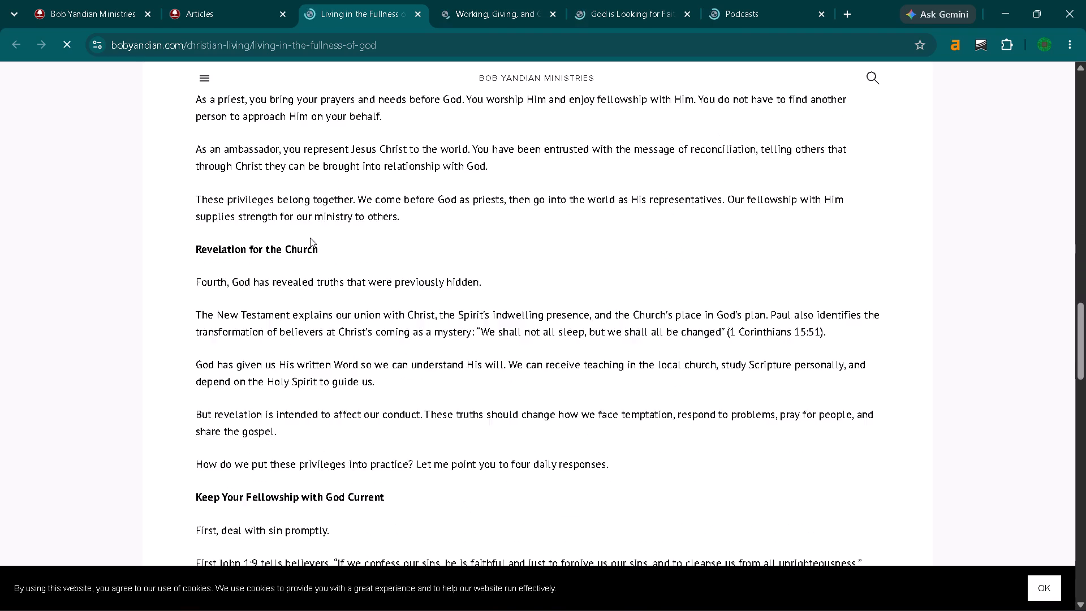
pyautogui.scroll(-15, 310, 238)
pyautogui.scroll(1, 258, 316)
pyautogui.scroll(-4, 259, 321)
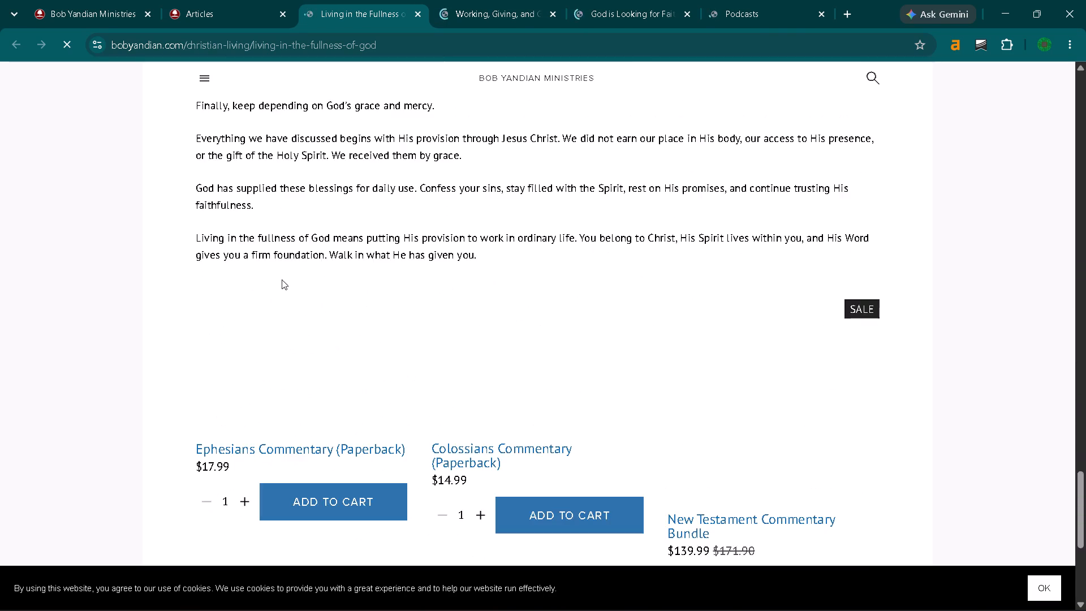
pyautogui.scroll(-11, 282, 279)
pyautogui.click(0, 395)
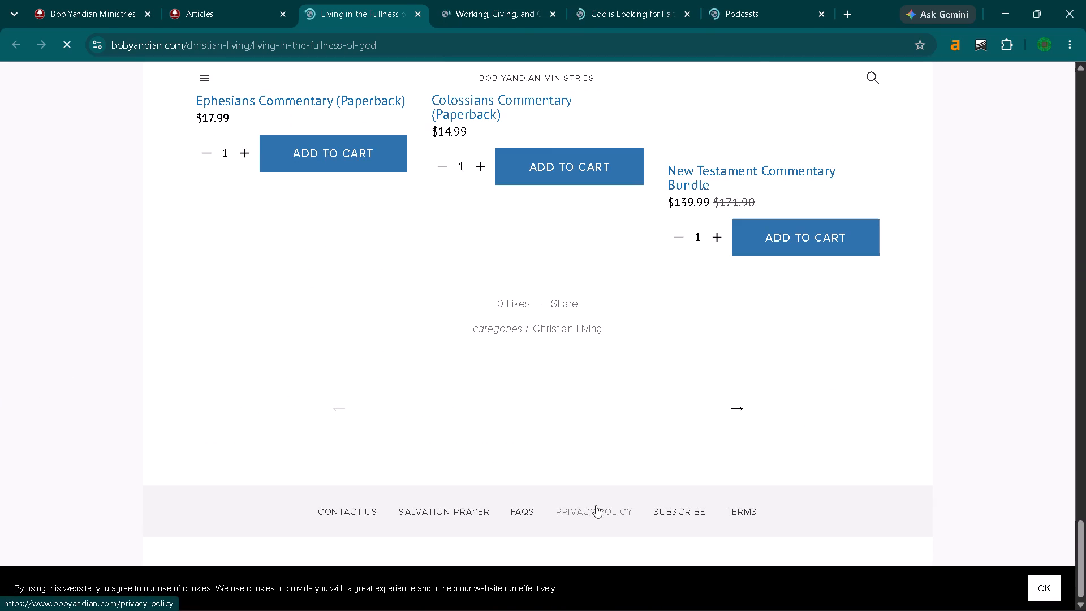
# Open the site's privacy policy from the article's footer.
pyautogui.click(596, 505)
# Look over the Working, Giving, and Growing in the Word of God article.
pyautogui.hotkey('ctrl', 'Tab')
pyautogui.scroll(-7, 159, 345)
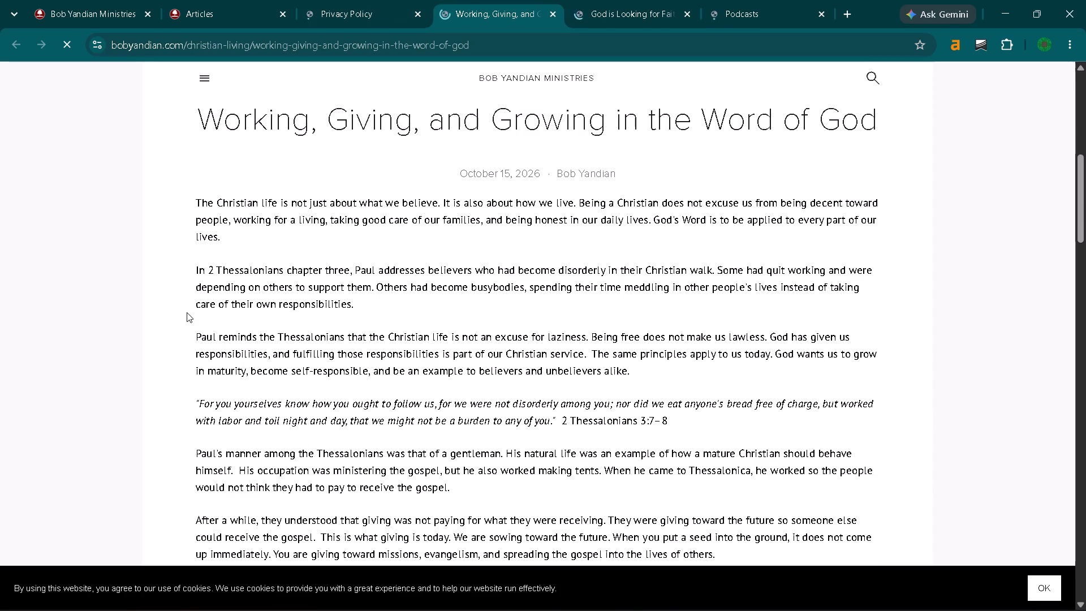
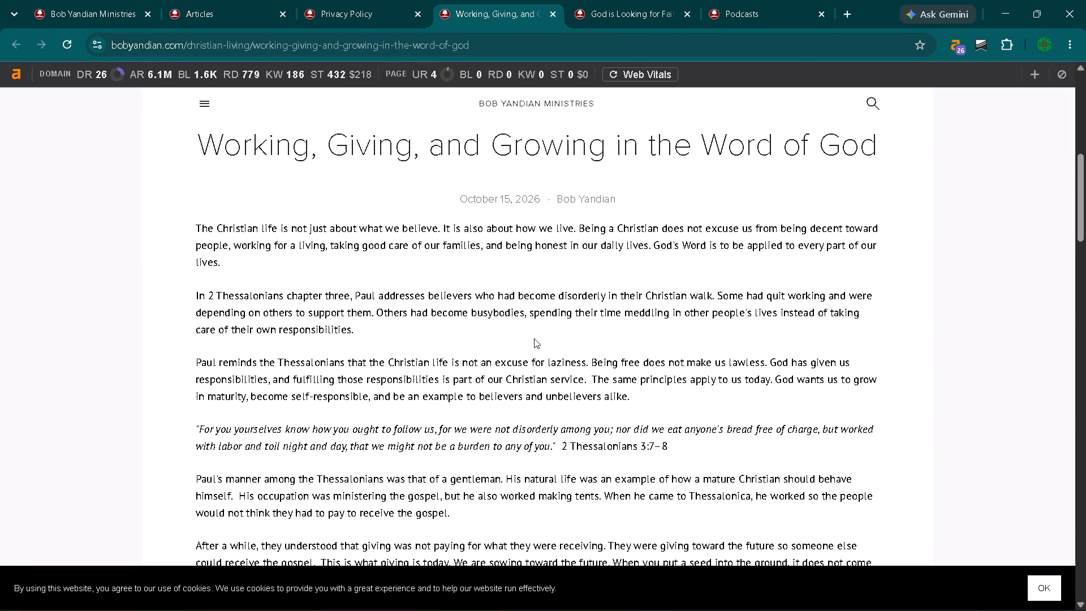
# Read the rest of the Working, Giving, and Growing in the Word of God article to its footer and close it.
pyautogui.scroll(-5, 626, 389)
pyautogui.scroll(-4, 344, 322)
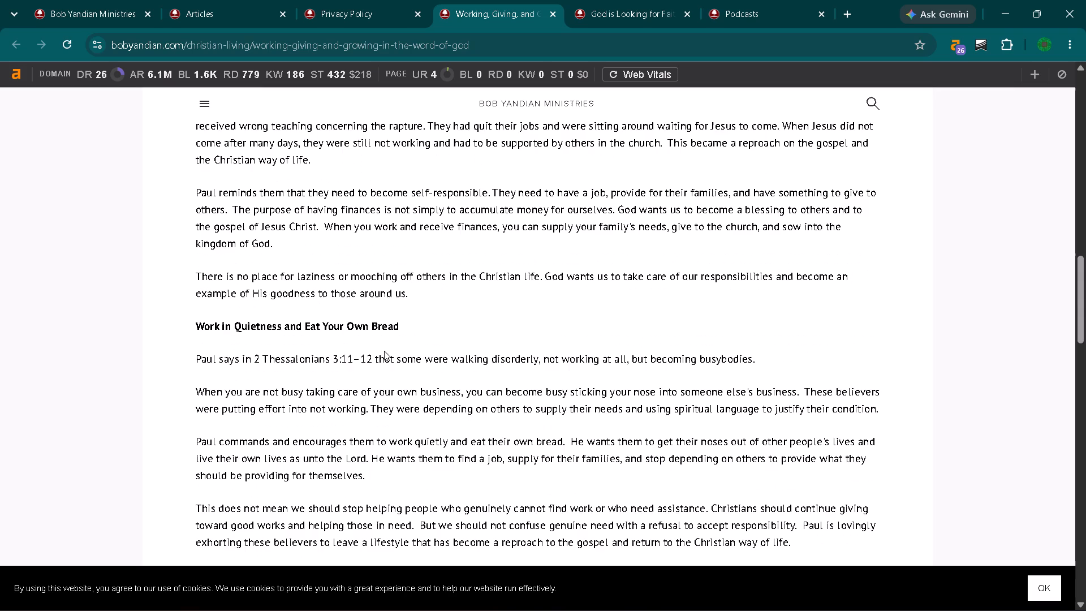
pyautogui.scroll(-9, 320, 359)
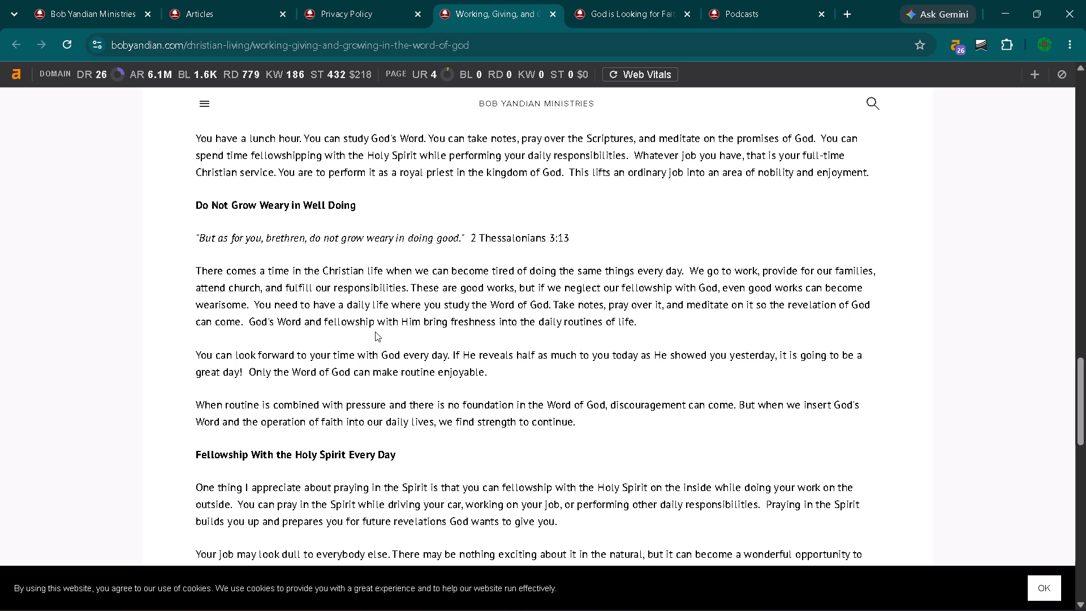
pyautogui.scroll(-5, 281, 303)
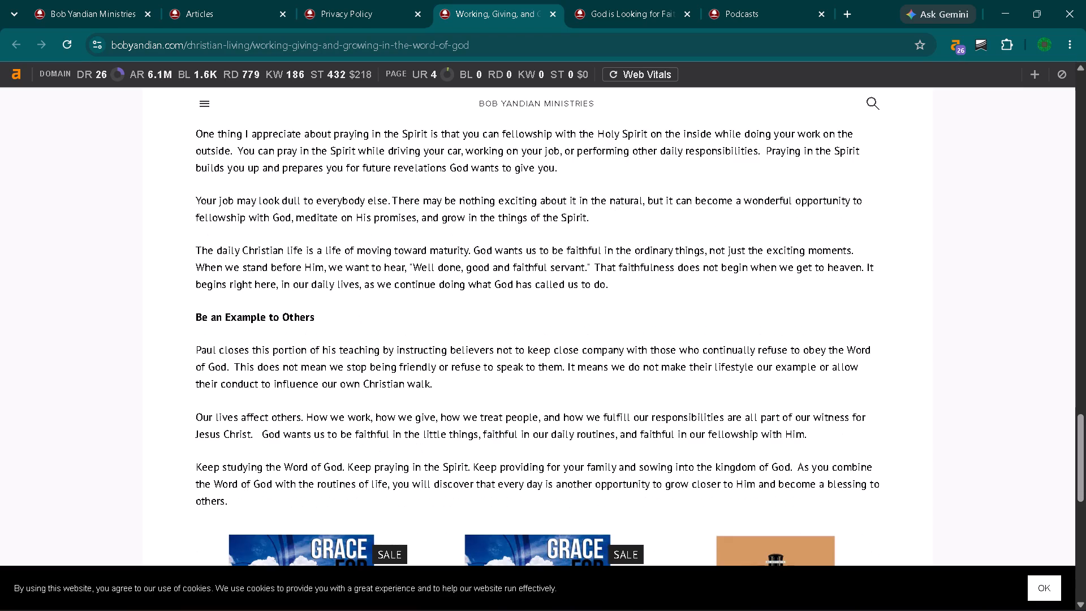
pyautogui.scroll(-8, 406, 383)
pyautogui.scroll(-5, 184, 192)
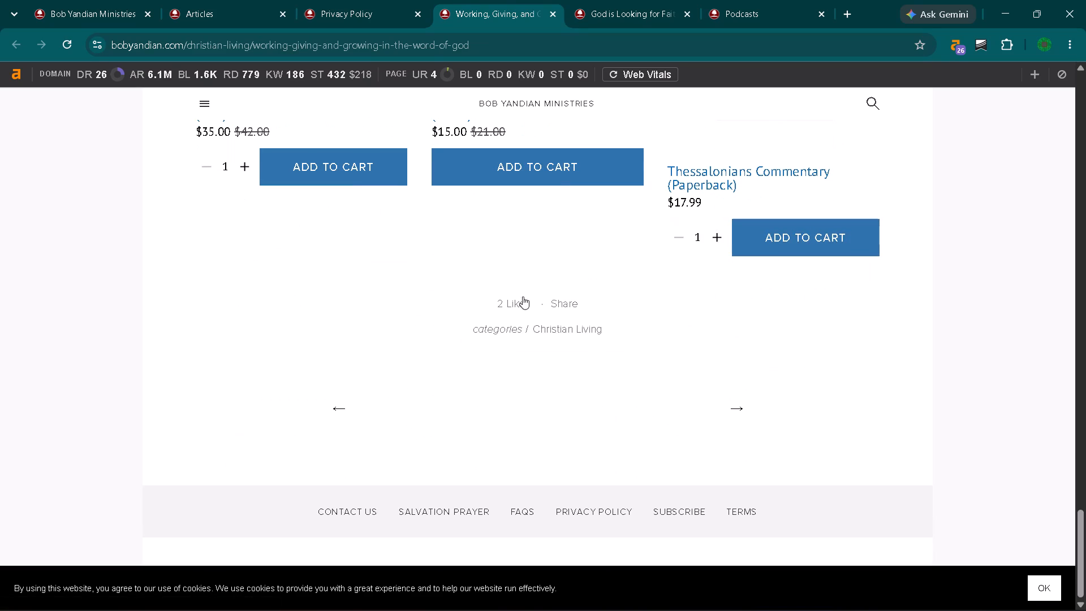
pyautogui.scroll(-2, 523, 296)
pyautogui.click(66, 380)
pyautogui.hotkey('ctrl', 'w')
# Read the God is Looking for Faithful People article through to its footer and close it.
pyautogui.scroll(-7, 202, 319)
pyautogui.scroll(-2, 434, 332)
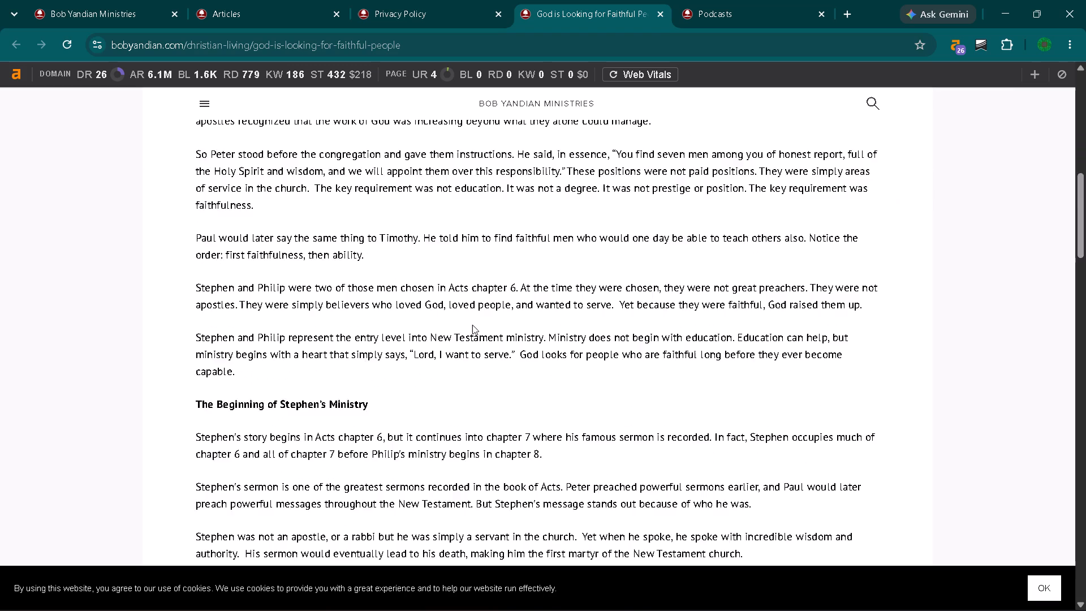
pyautogui.scroll(-5, 472, 325)
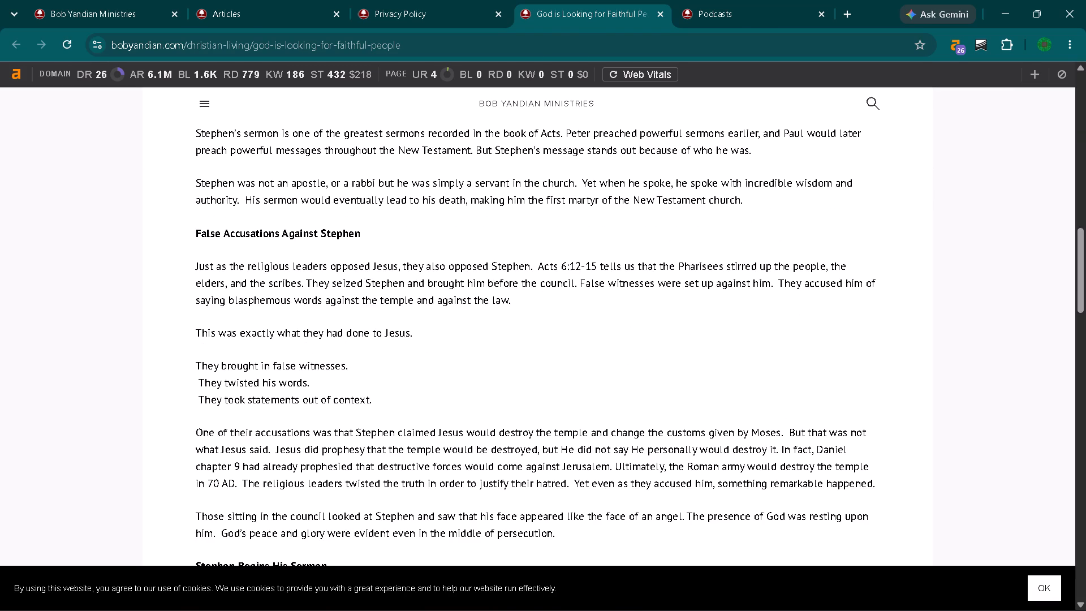
pyautogui.scroll(-3, 236, 293)
pyautogui.scroll(-2, 349, 281)
pyautogui.scroll(-2, 541, 294)
pyautogui.scroll(-1, 703, 327)
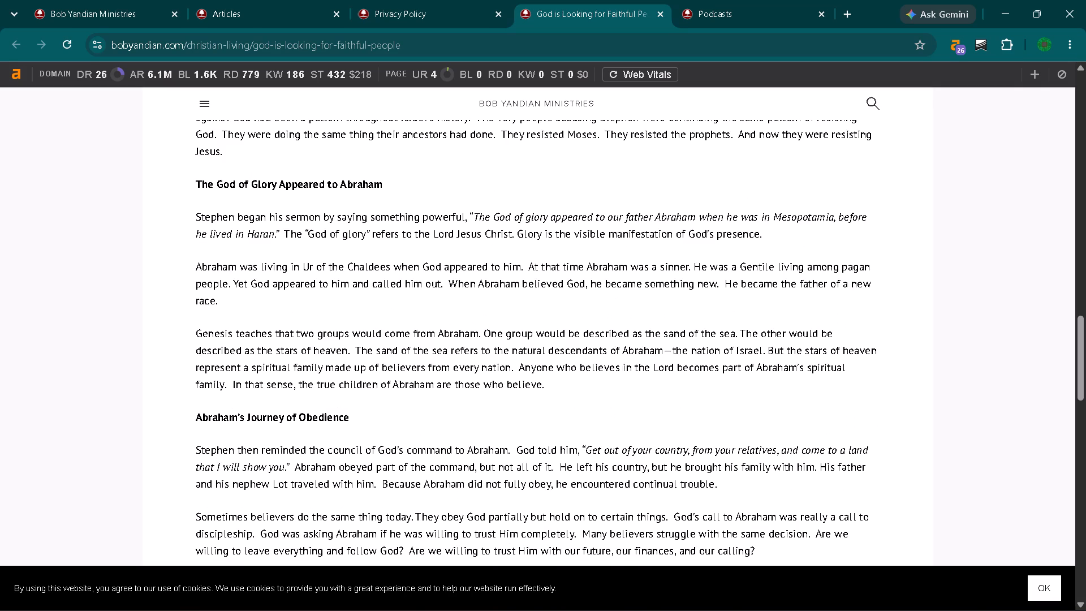
pyautogui.scroll(-1, 386, 305)
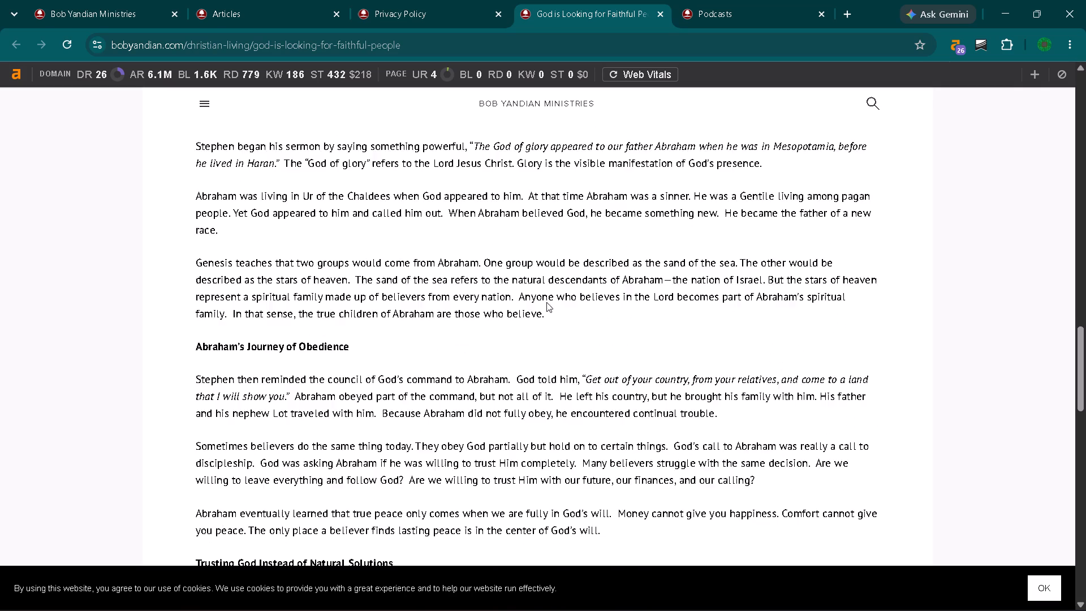
pyautogui.scroll(-3, 546, 302)
pyautogui.scroll(-1, 380, 284)
pyautogui.scroll(-2, 432, 316)
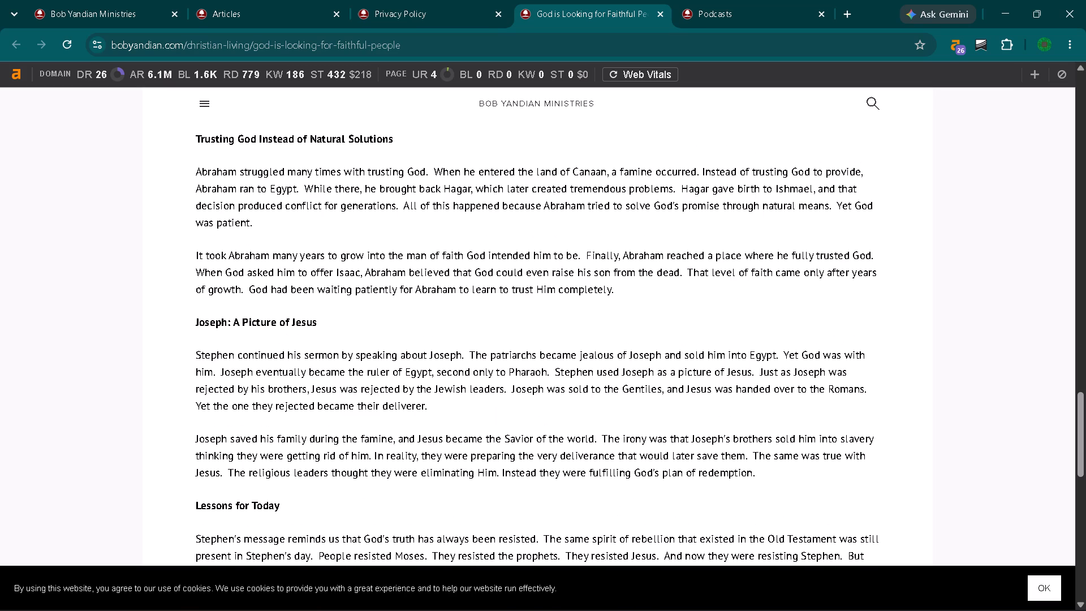
pyautogui.scroll(-3, 437, 295)
pyautogui.scroll(-5, 584, 284)
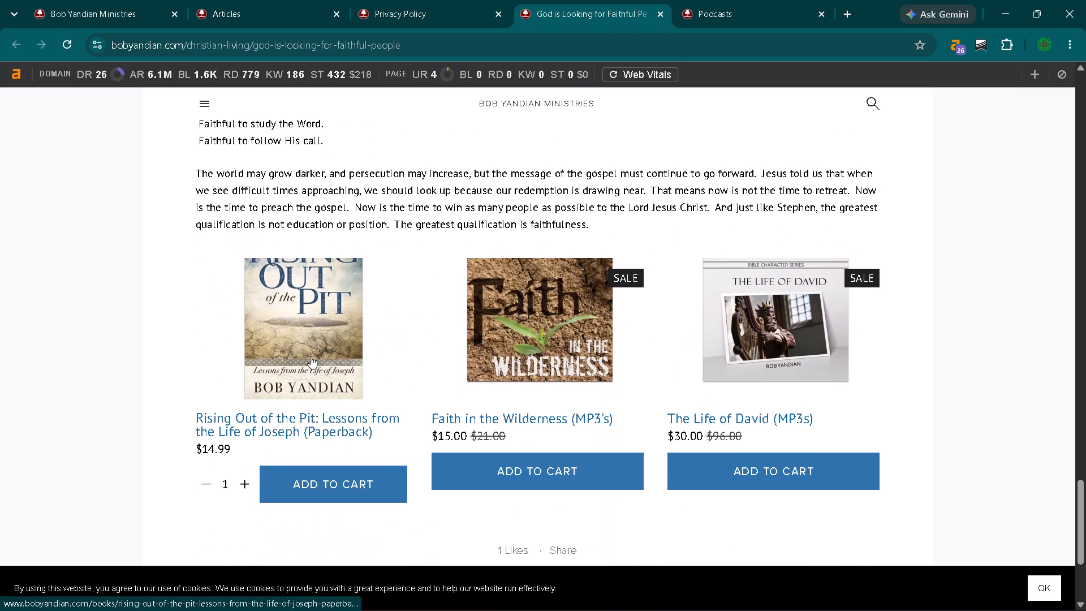
pyautogui.scroll(-3, 580, 368)
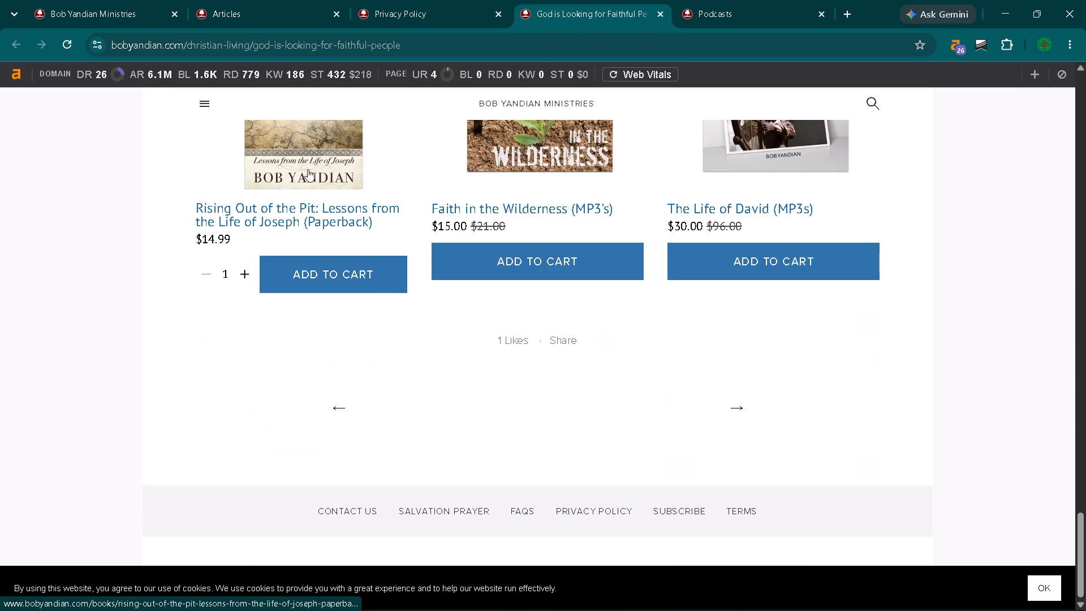
pyautogui.hotkey('ctrl', 'w')
# Read through the Bob Yandian Ministries privacy policy to its contact section and close it.
pyautogui.scroll(-4, 283, 302)
pyautogui.scroll(2, 349, 283)
pyautogui.scroll(-1, 276, 276)
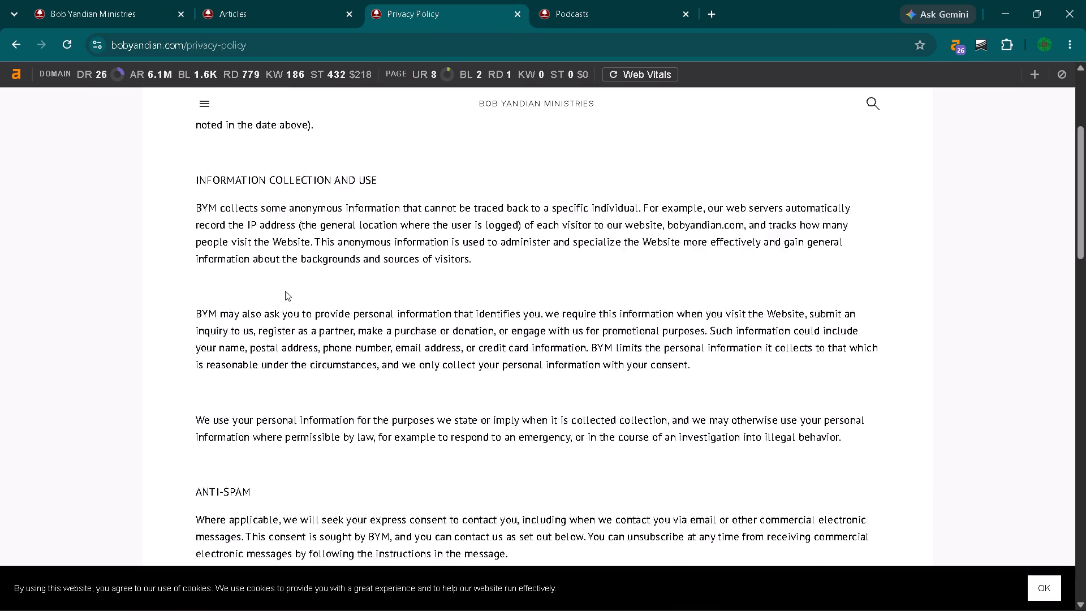
pyautogui.scroll(-15, 285, 291)
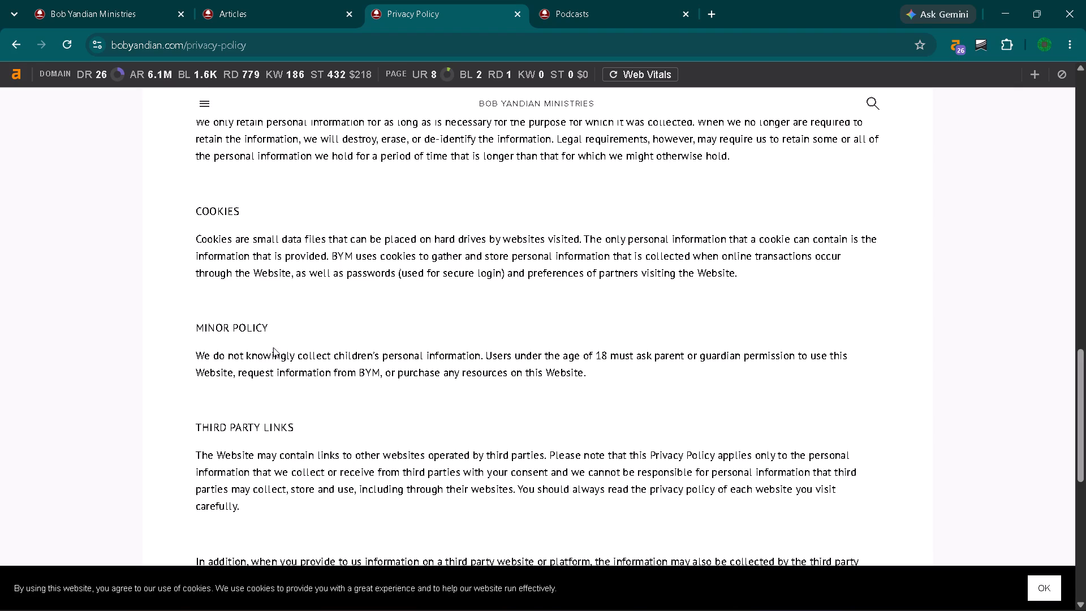
pyautogui.scroll(-11, 273, 347)
pyautogui.hotkey('ctrl', 'w')
# Glance over the remaining article listings and the Podcasts page, closing both pages.
pyautogui.scroll(-2, 414, 248)
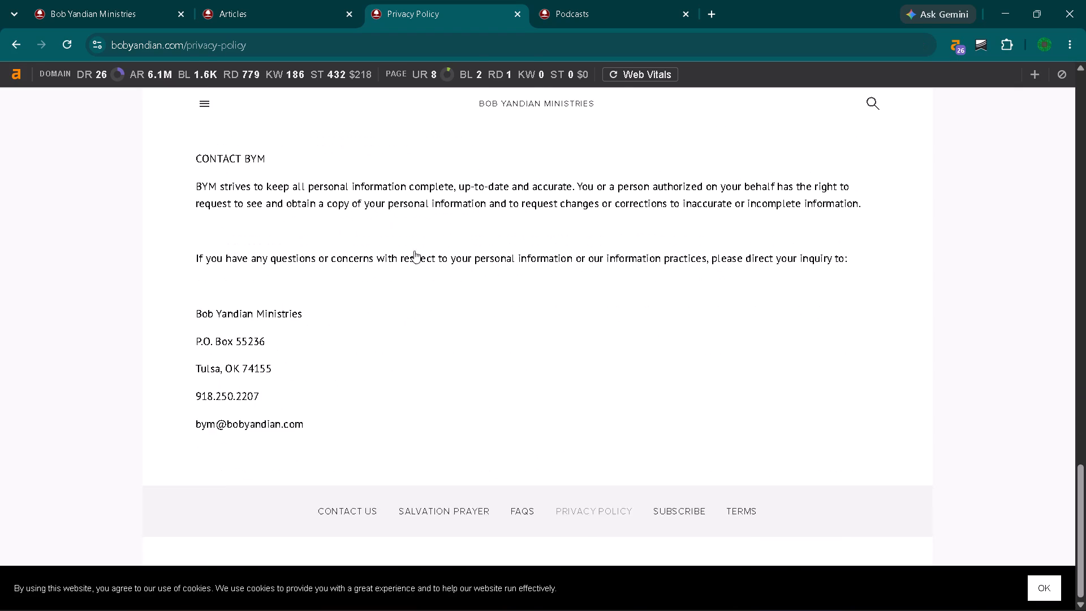
pyautogui.scroll(-1, 414, 251)
pyautogui.scroll(-2, 455, 334)
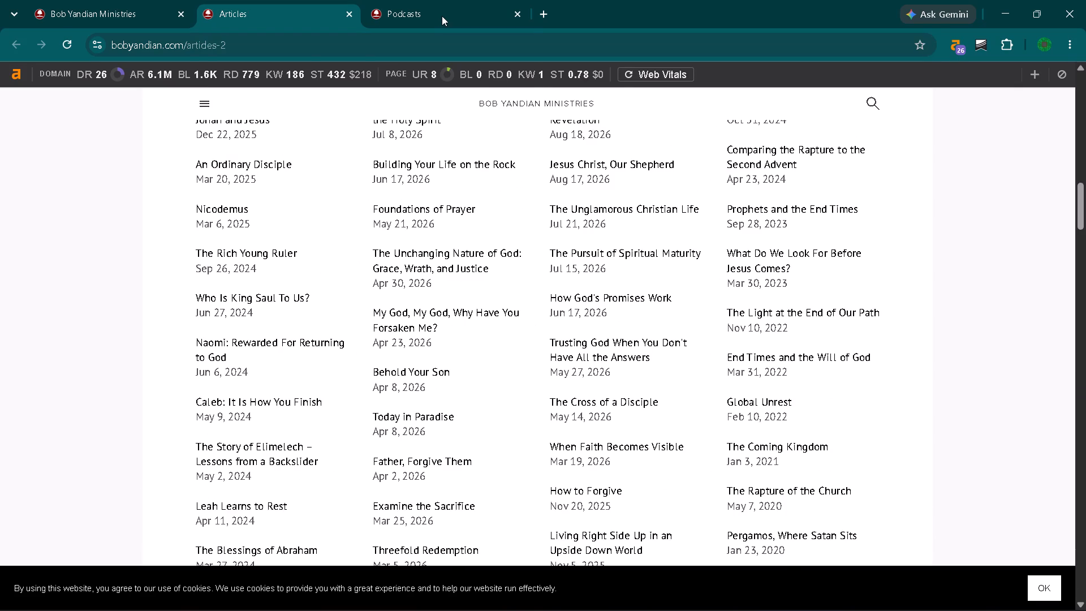
pyautogui.doubleClick(455, 0)
pyautogui.scroll(-9, 395, 265)
pyautogui.hotkey('ctrl', 'w')
pyautogui.hotkey('ctrl', 'w')
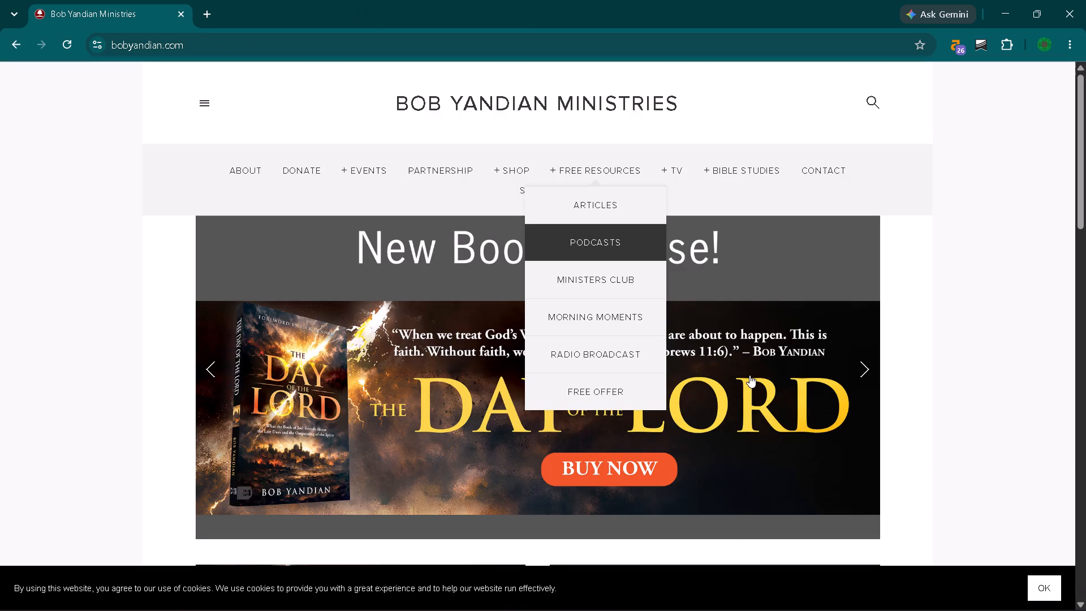
# Return to the BuzzStream prospect window, advance to the next prospect, and close the leftover Bob Yandian Ministries page.
pyautogui.hotkey('alt', 'Tab')
pyautogui.click(933, 541)
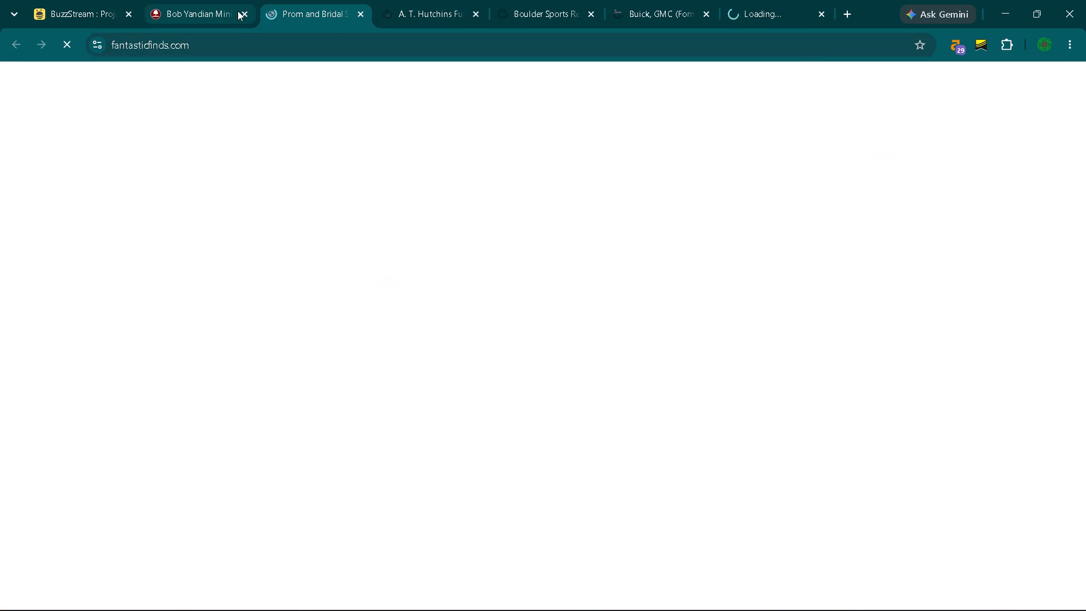
pyautogui.click(245, 11)
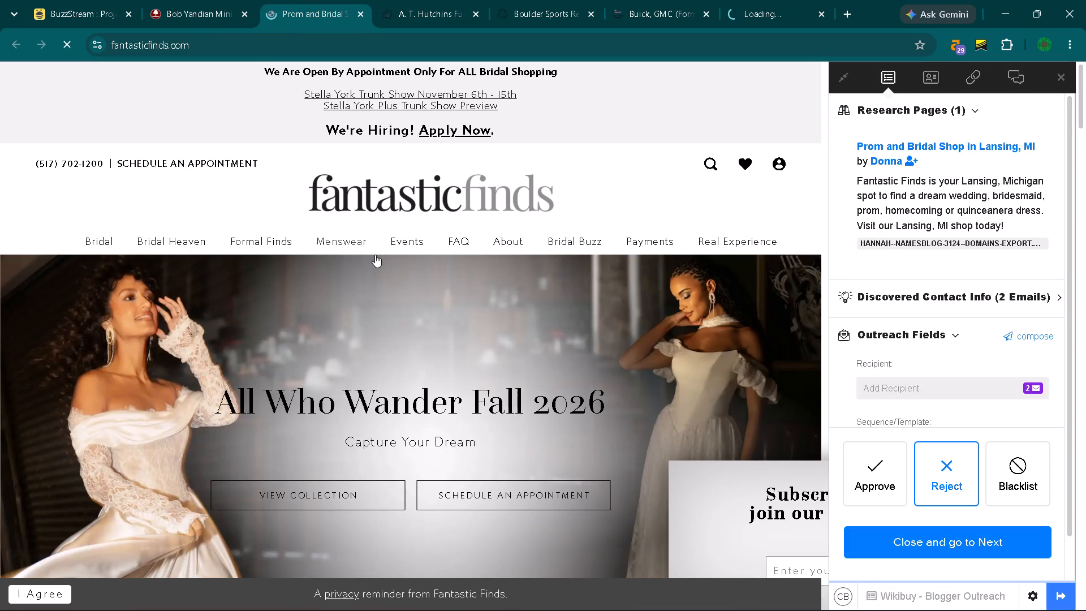
# Look over the Fantastic Finds homepage, including its banner and featured bridal dresses, to judge the type of site.
pyautogui.scroll(-14, 302, 302)
pyautogui.scroll(-2, 169, 374)
pyautogui.scroll(1, 216, 397)
pyautogui.scroll(-3, 324, 421)
pyautogui.scroll(2, 0, 339)
pyautogui.scroll(-3, 8, 346)
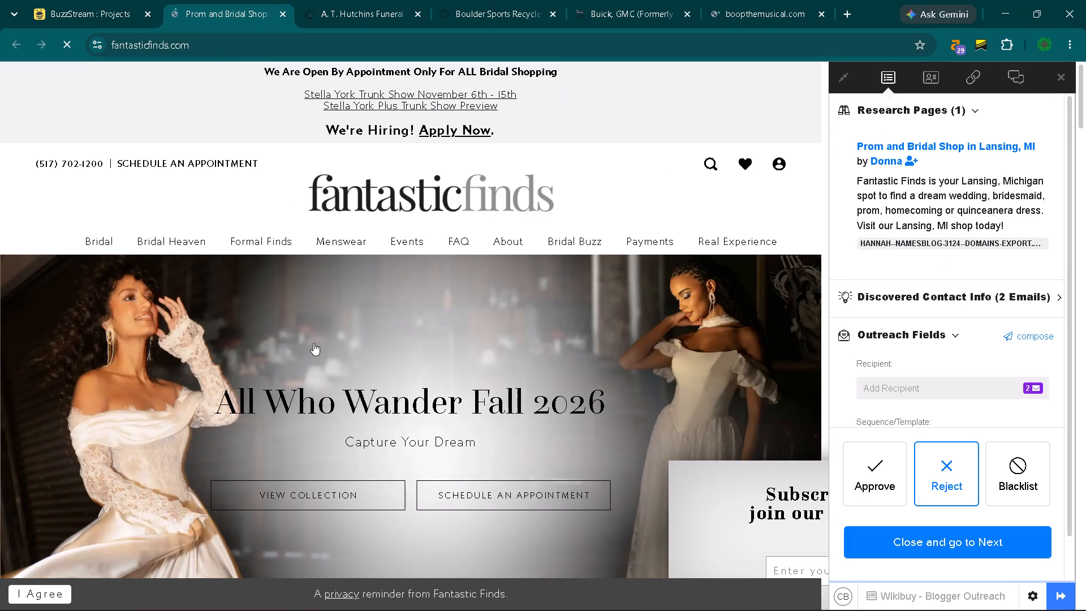
pyautogui.scroll(-3, 313, 343)
pyautogui.scroll(1, 34, 337)
pyautogui.scroll(-20, 11, 335)
pyautogui.scroll(-3, 11, 335)
pyautogui.scroll(1, 0, 403)
pyautogui.scroll(-1, 0, 405)
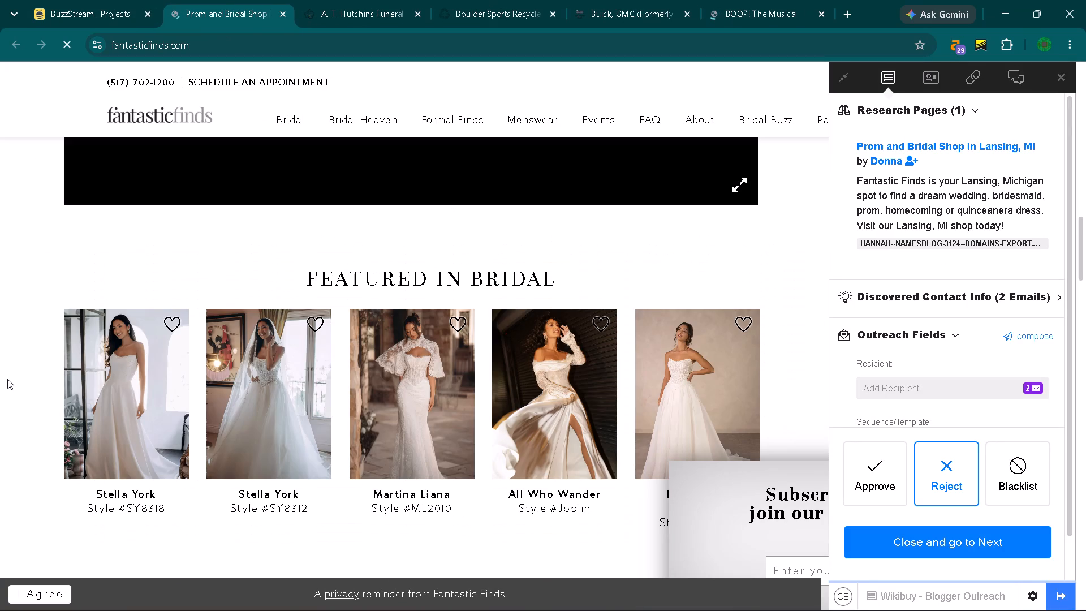